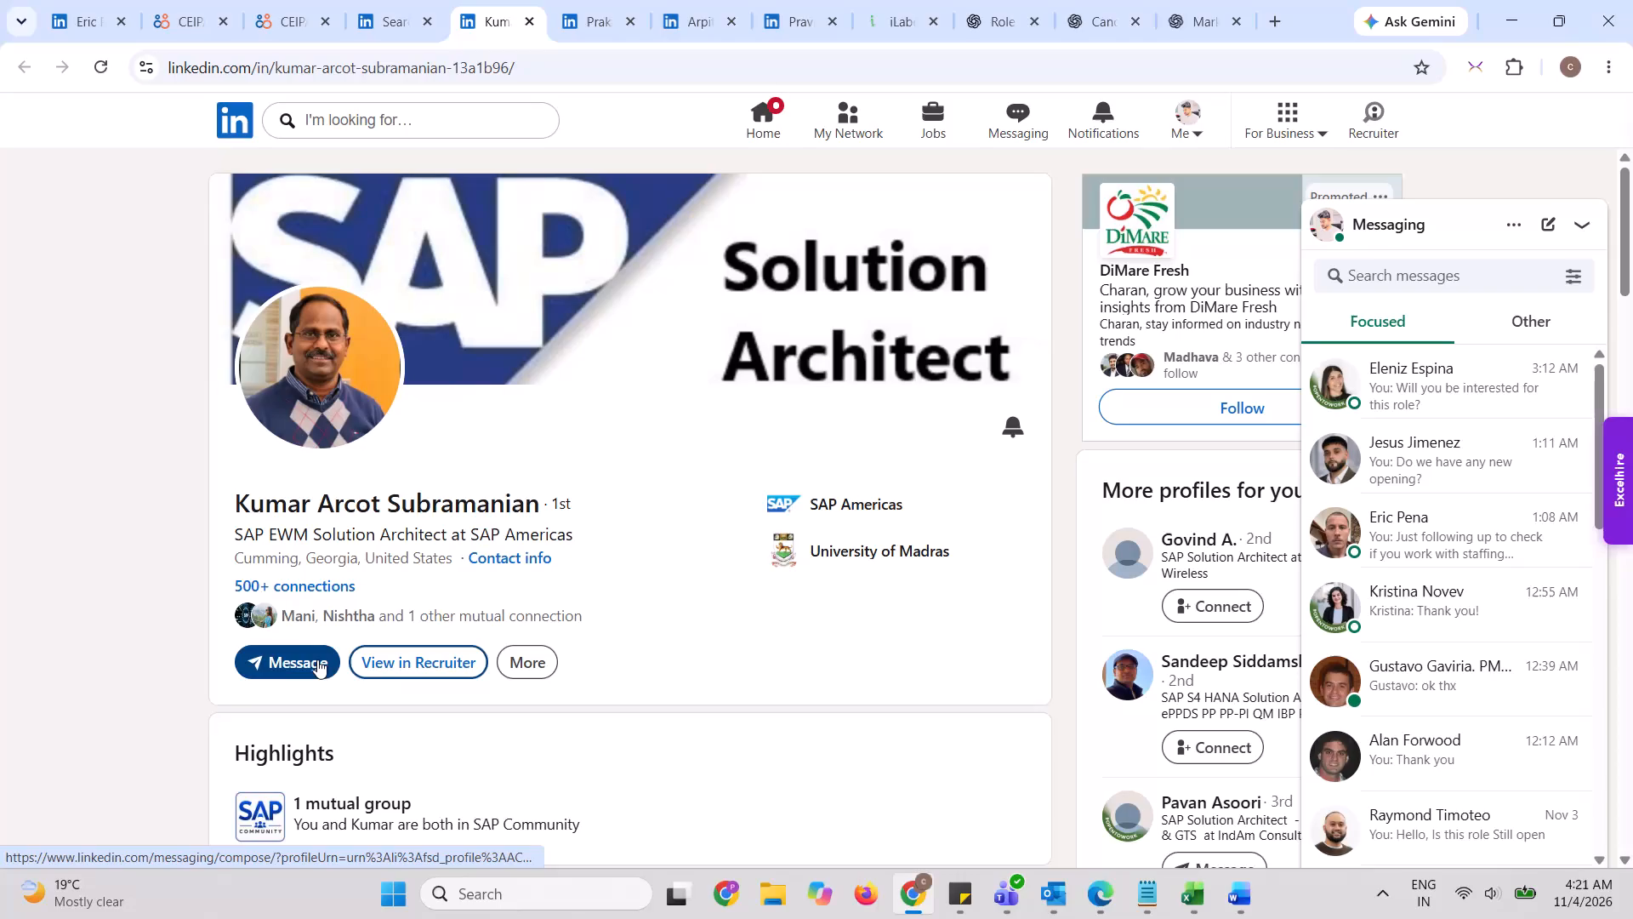
# Send the profiled SAP EWM Solution Architect the message "Hi," followed by the copied SAP BW4 Archiving Architect details: Remote (EST/CST only), contract.
pyautogui.click(317, 659)
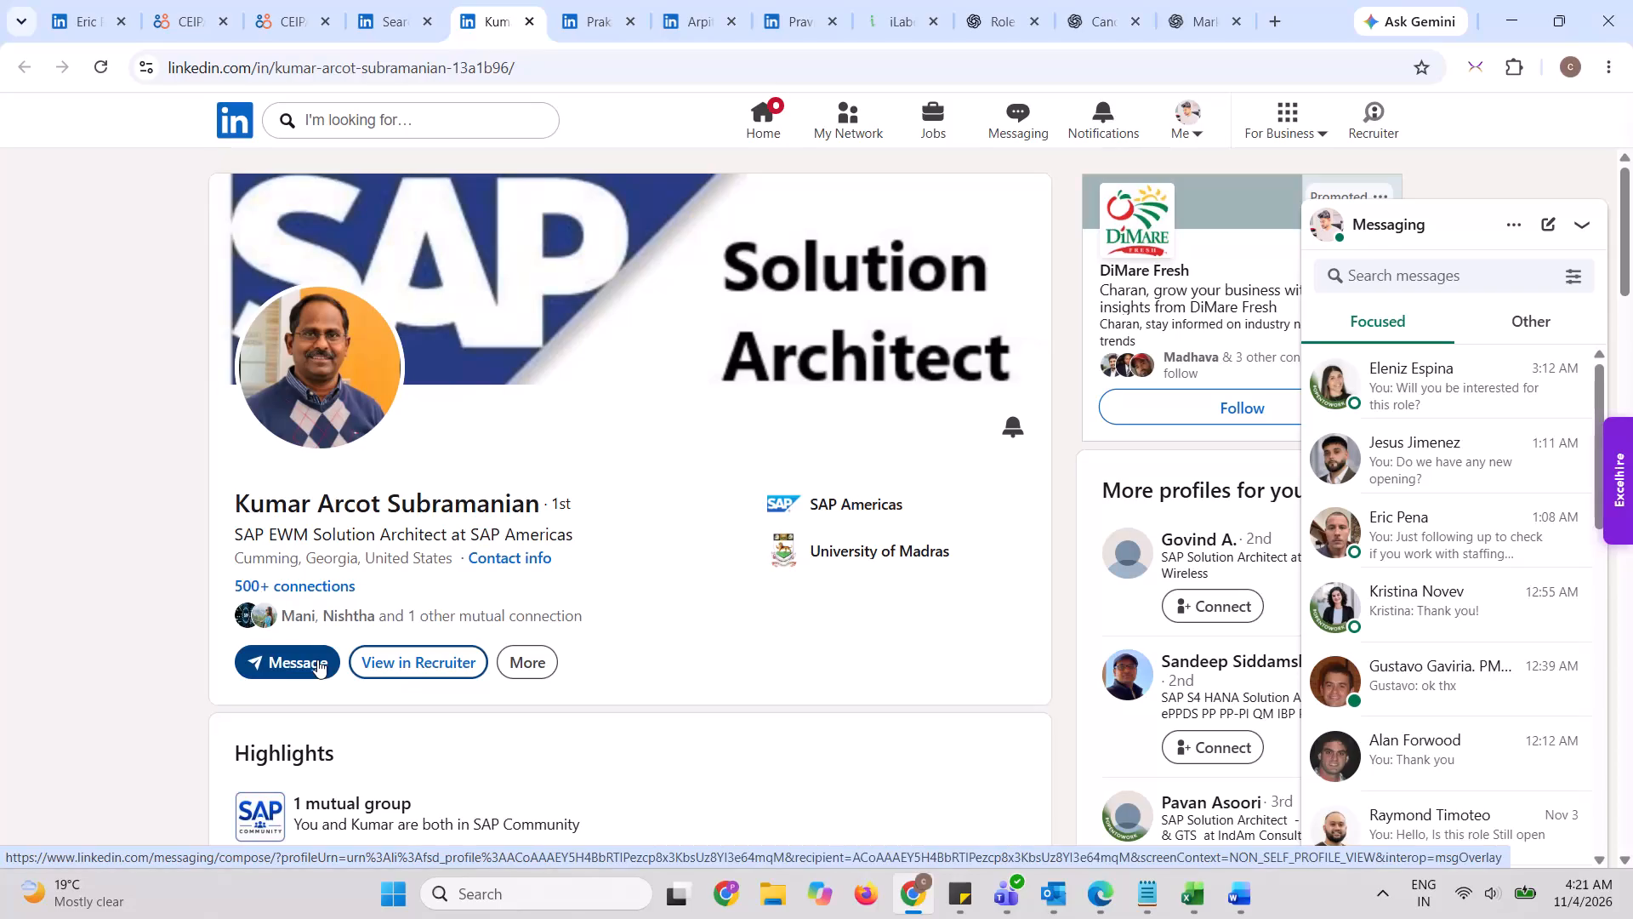
pyautogui.keyDown('ctrl'); pyautogui.click(317, 659); pyautogui.keyUp('ctrl')
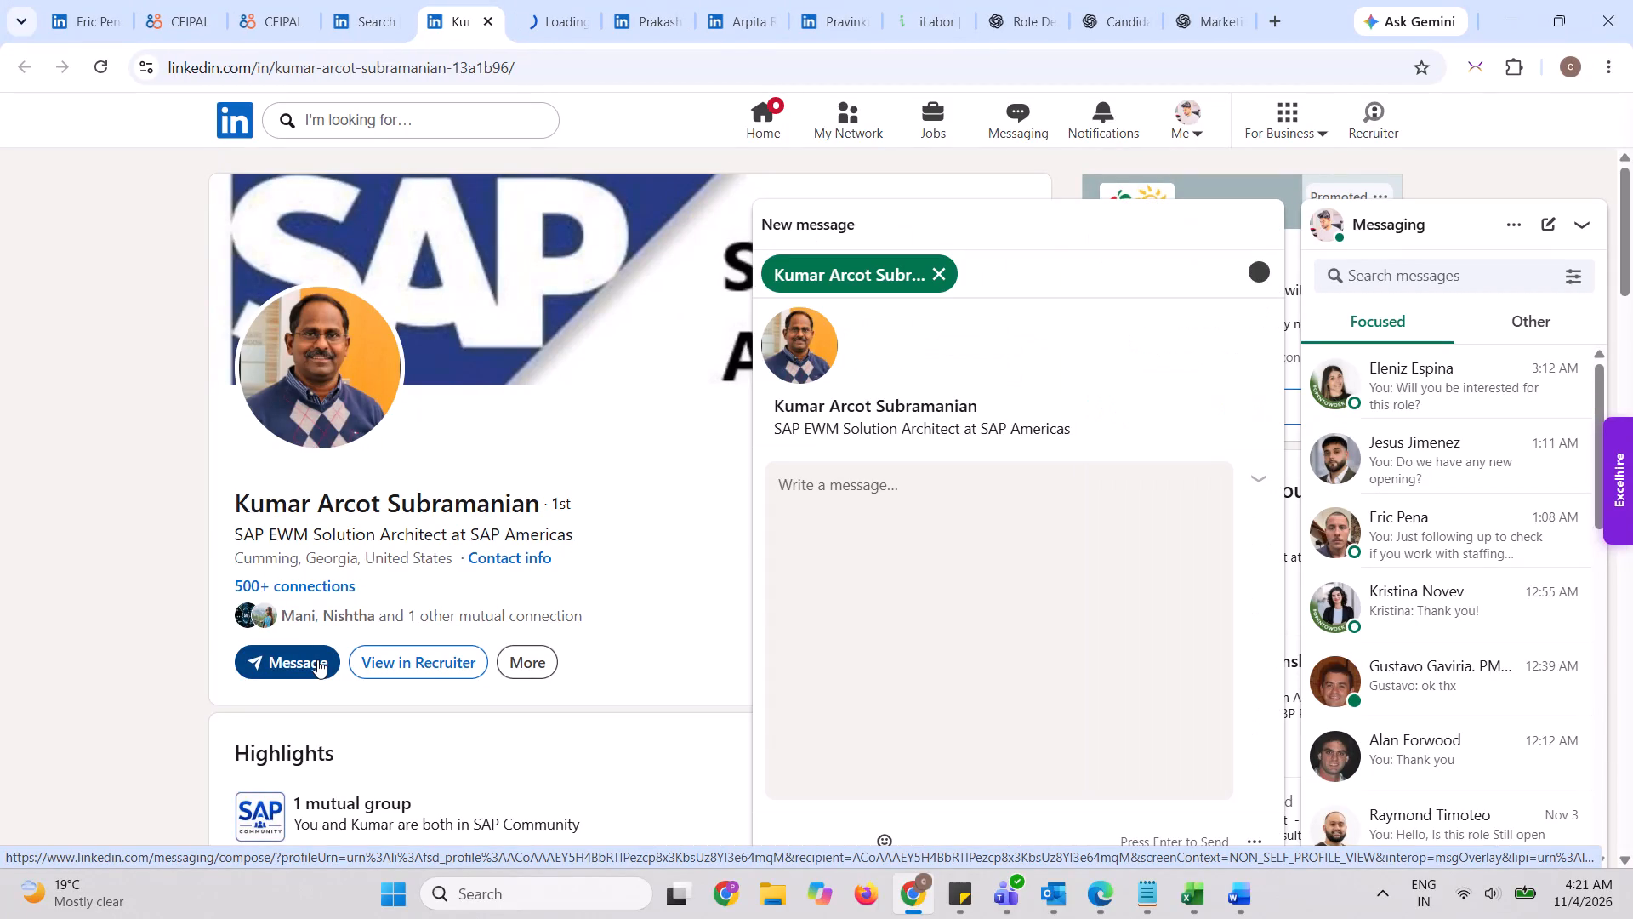
pyautogui.click(871, 527)
pyautogui.write('Hi')
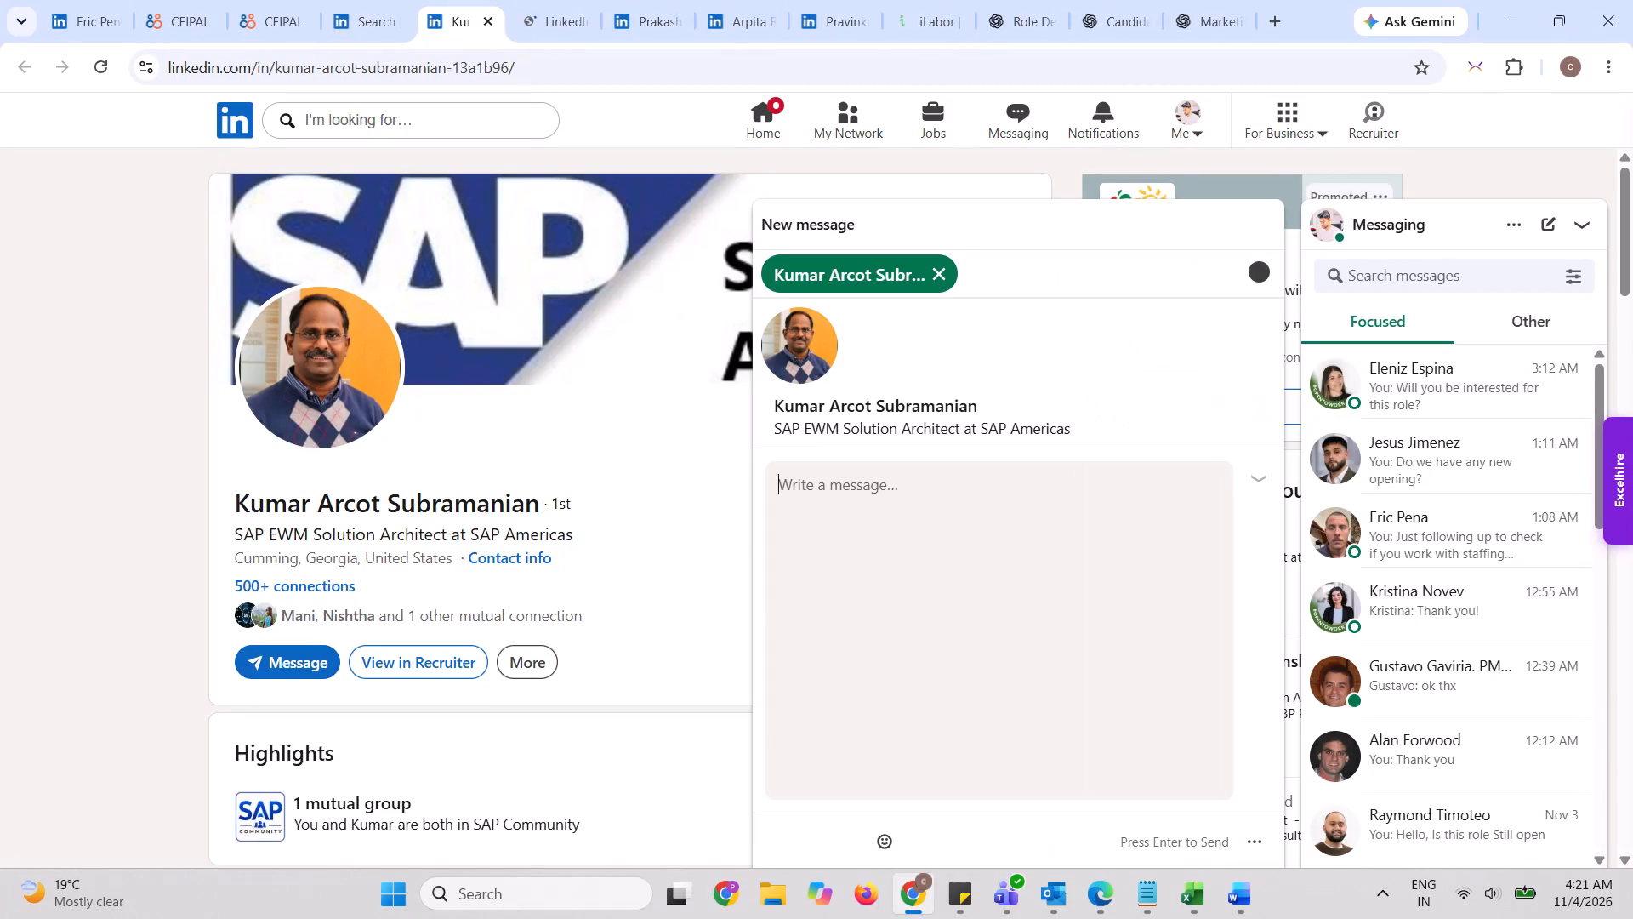
pyautogui.press('shift+less')
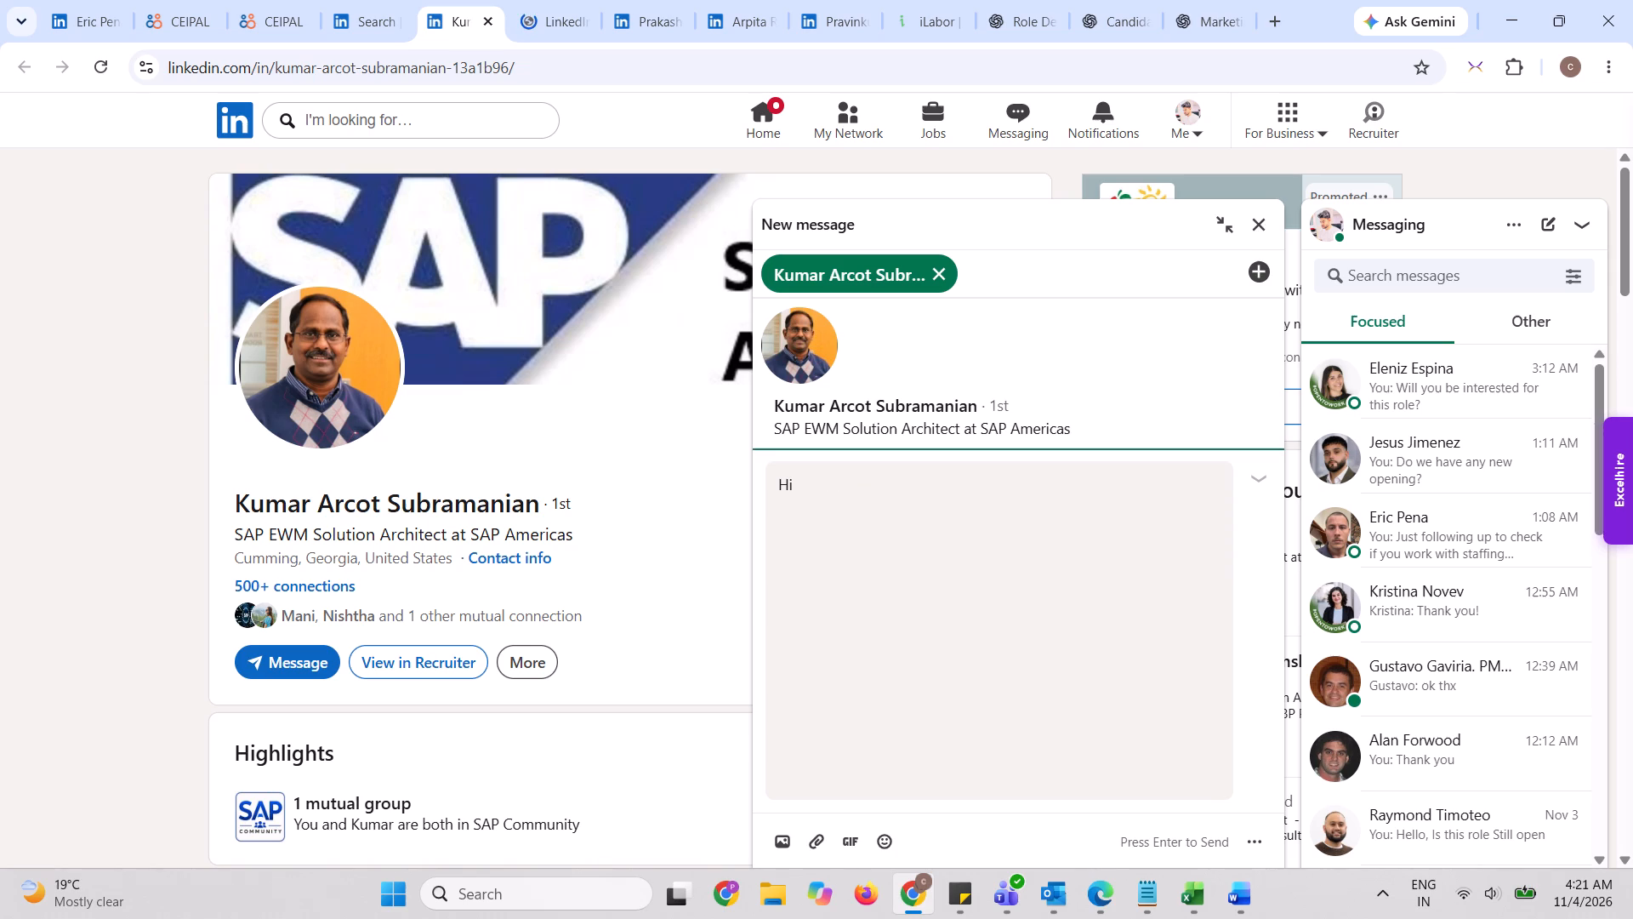
pyautogui.press('BackSpace')
pyautogui.press(',')
pyautogui.hotkey('shift', 'Return')
pyautogui.hotkey('ctrl', 'v')
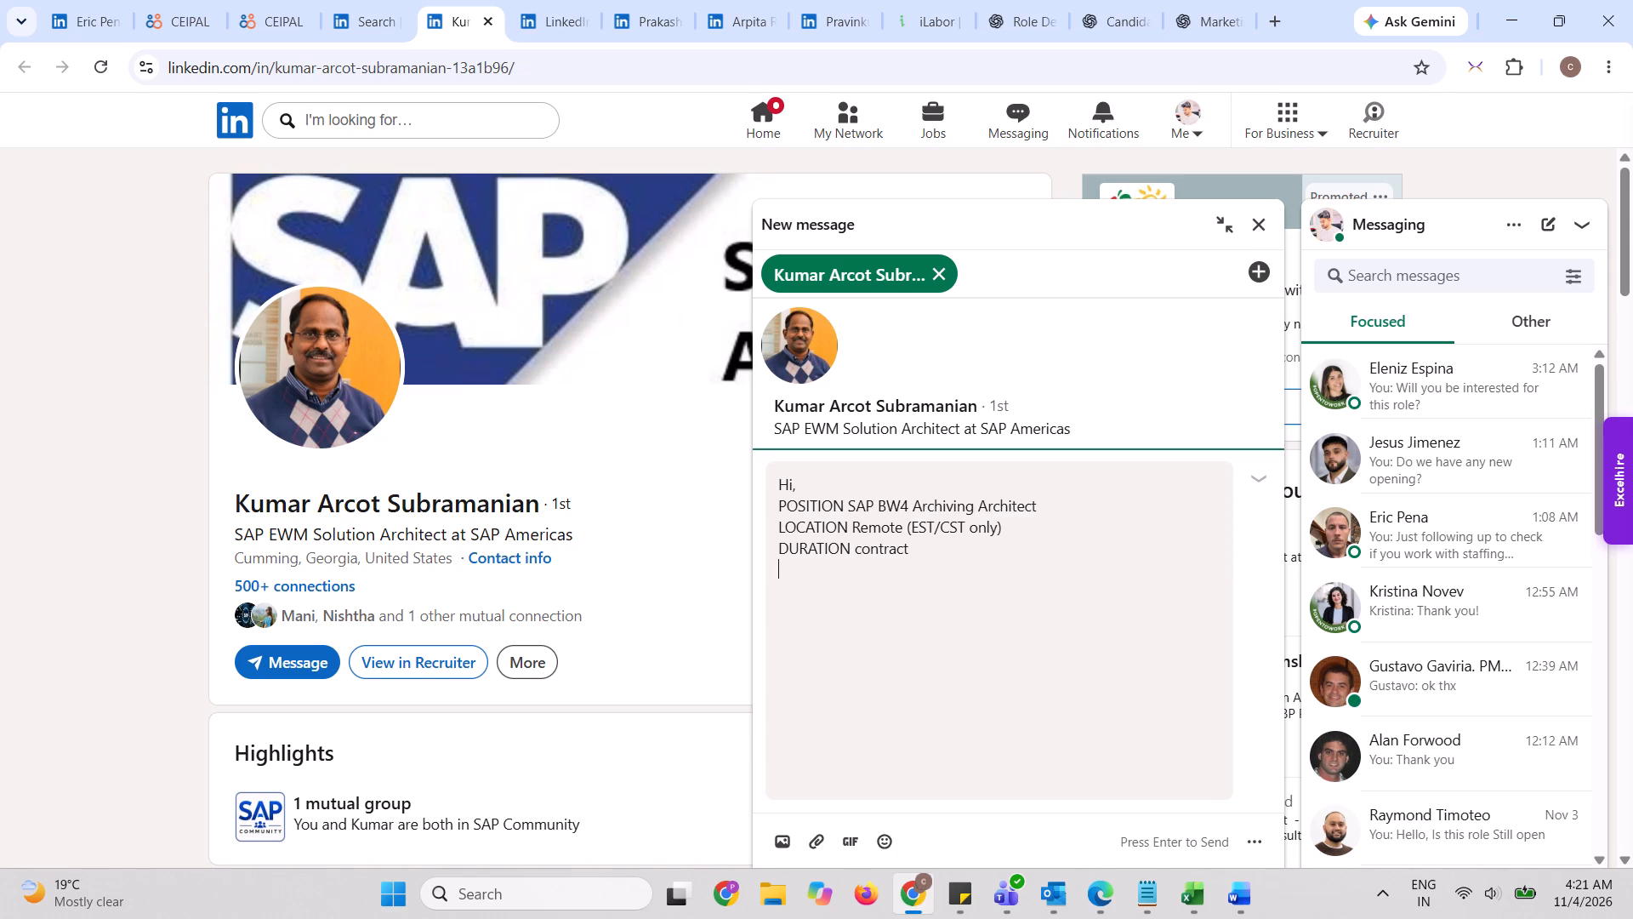
pyautogui.press('Return')
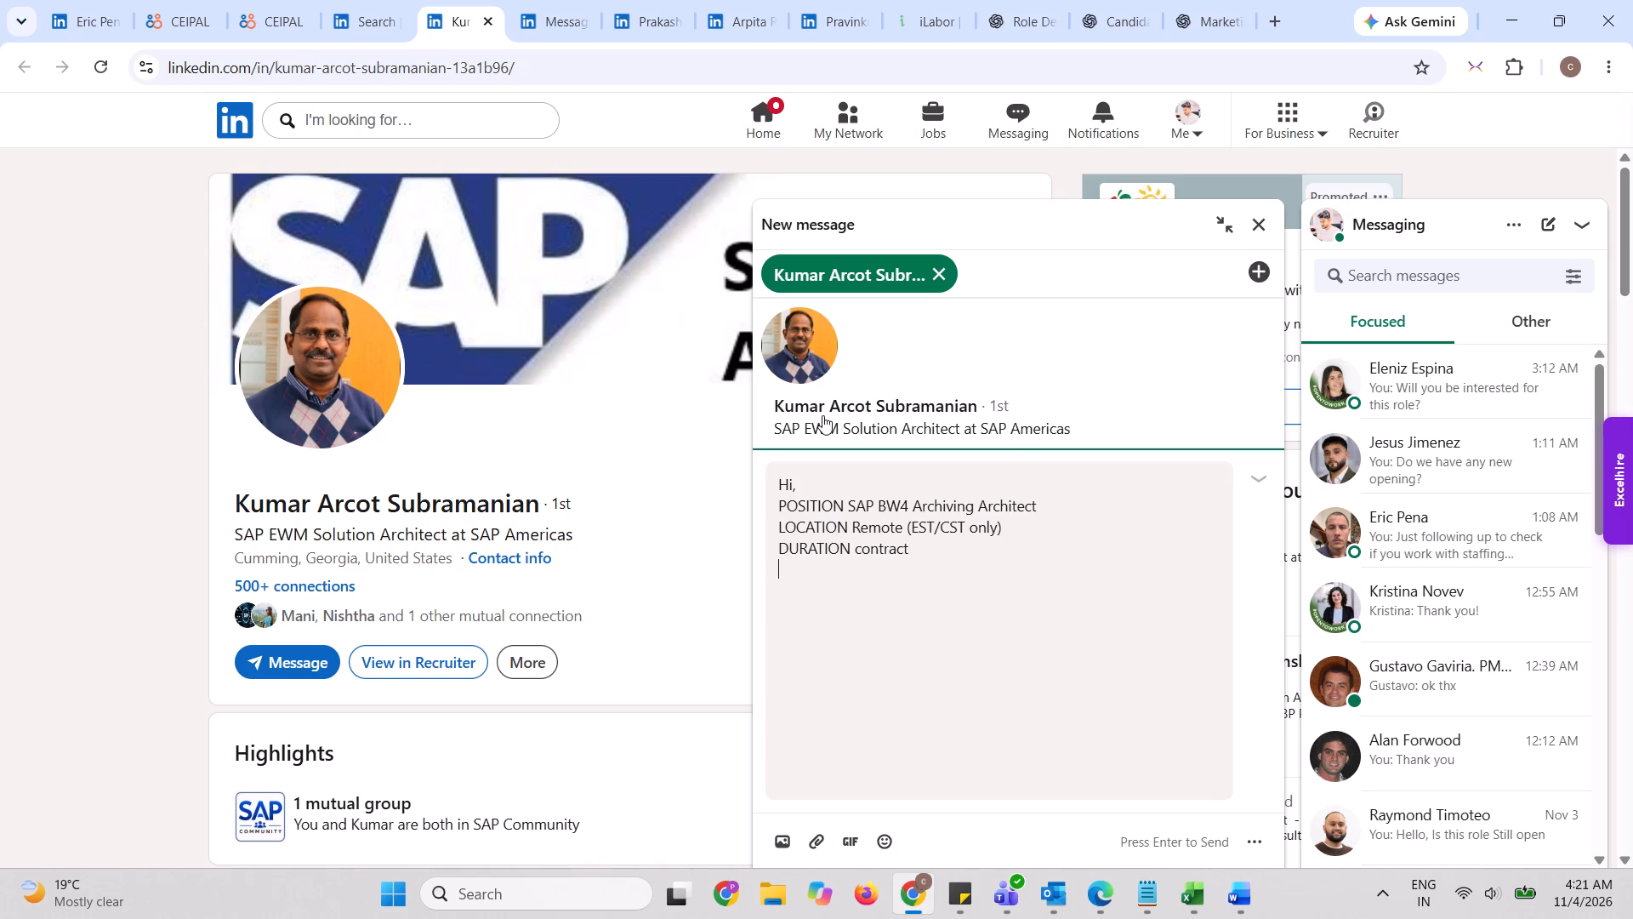
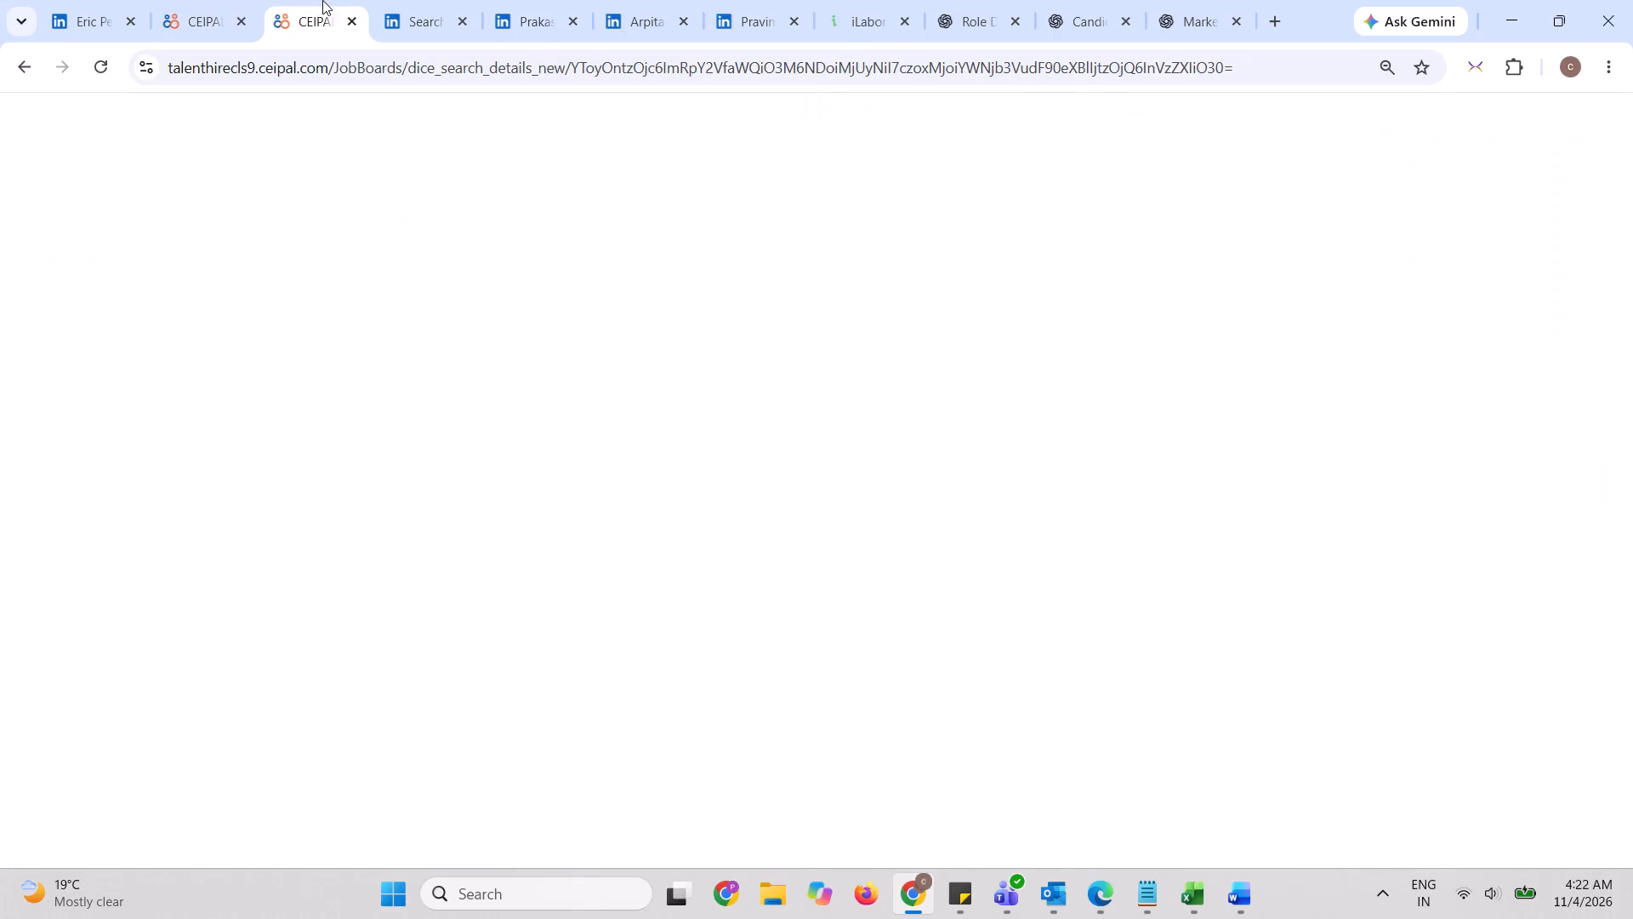
# In CEIPAL, close the open applicant profile, return to the Integrated Search form and rerun the PostgreSQL DBA search dated 10/29/26 from recent history.
pyautogui.click(208, 0)
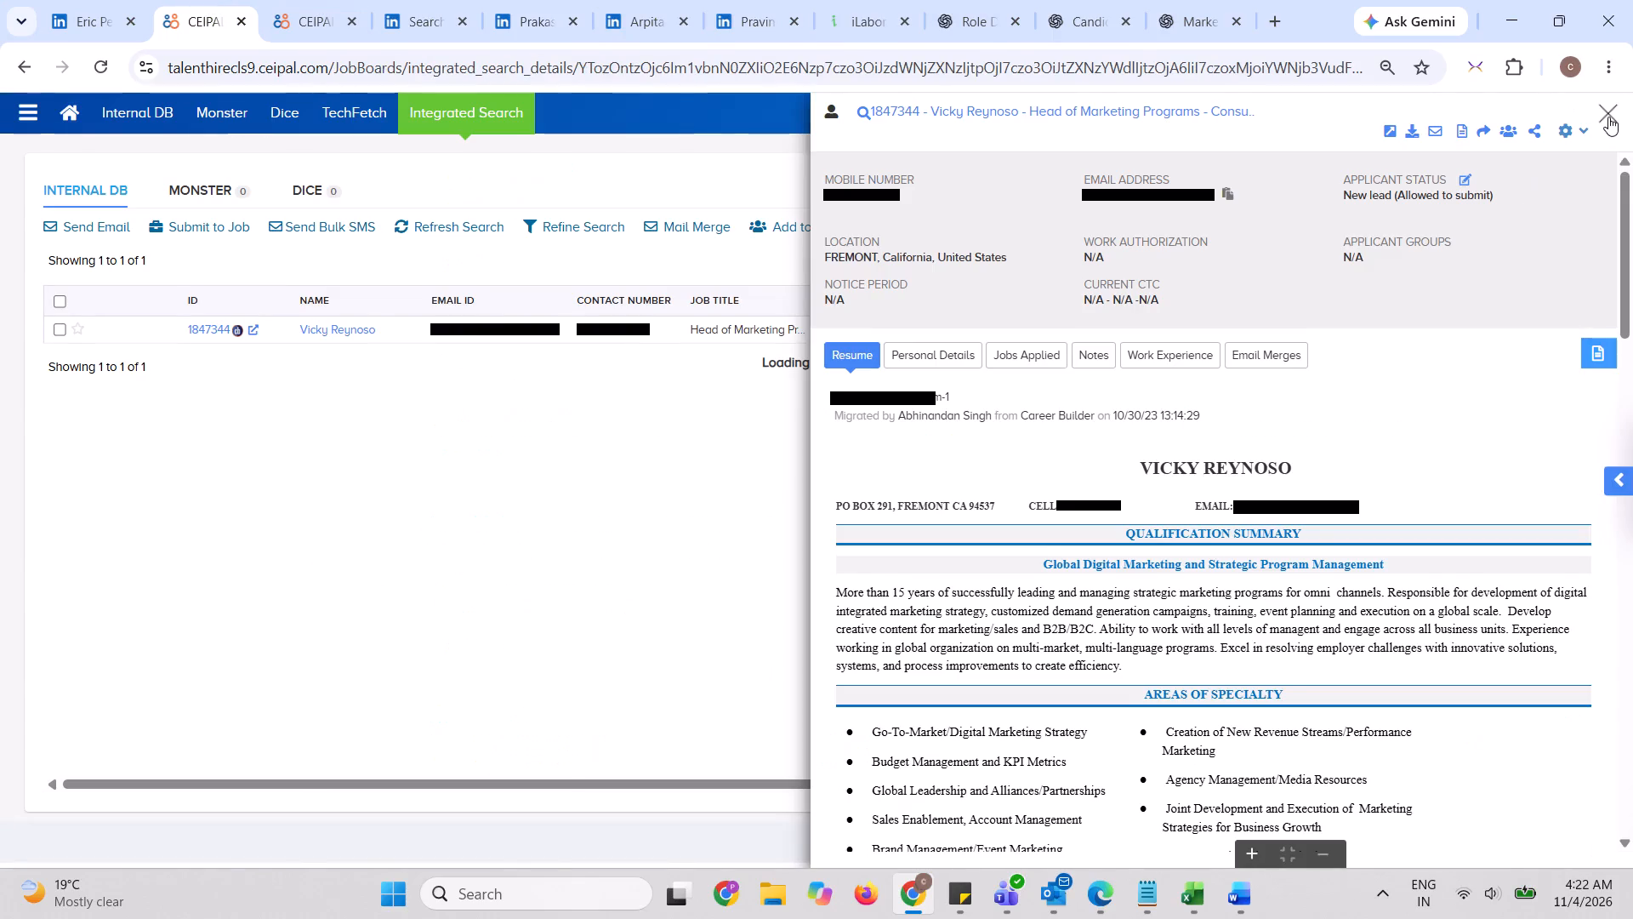
pyautogui.click(1610, 112)
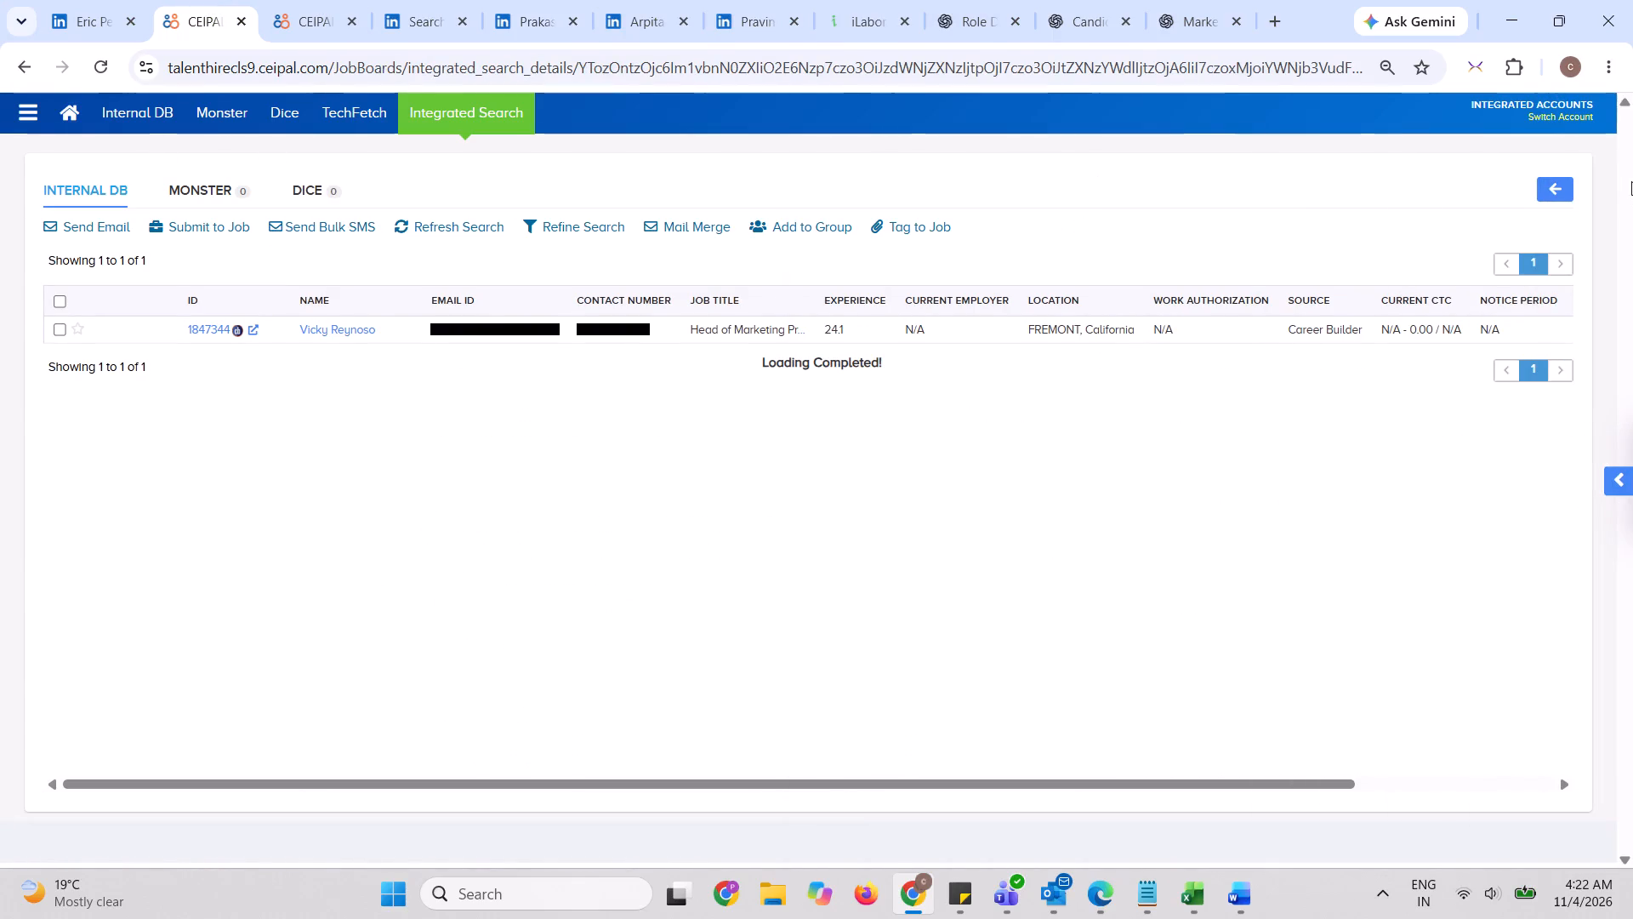
pyautogui.click(1553, 186)
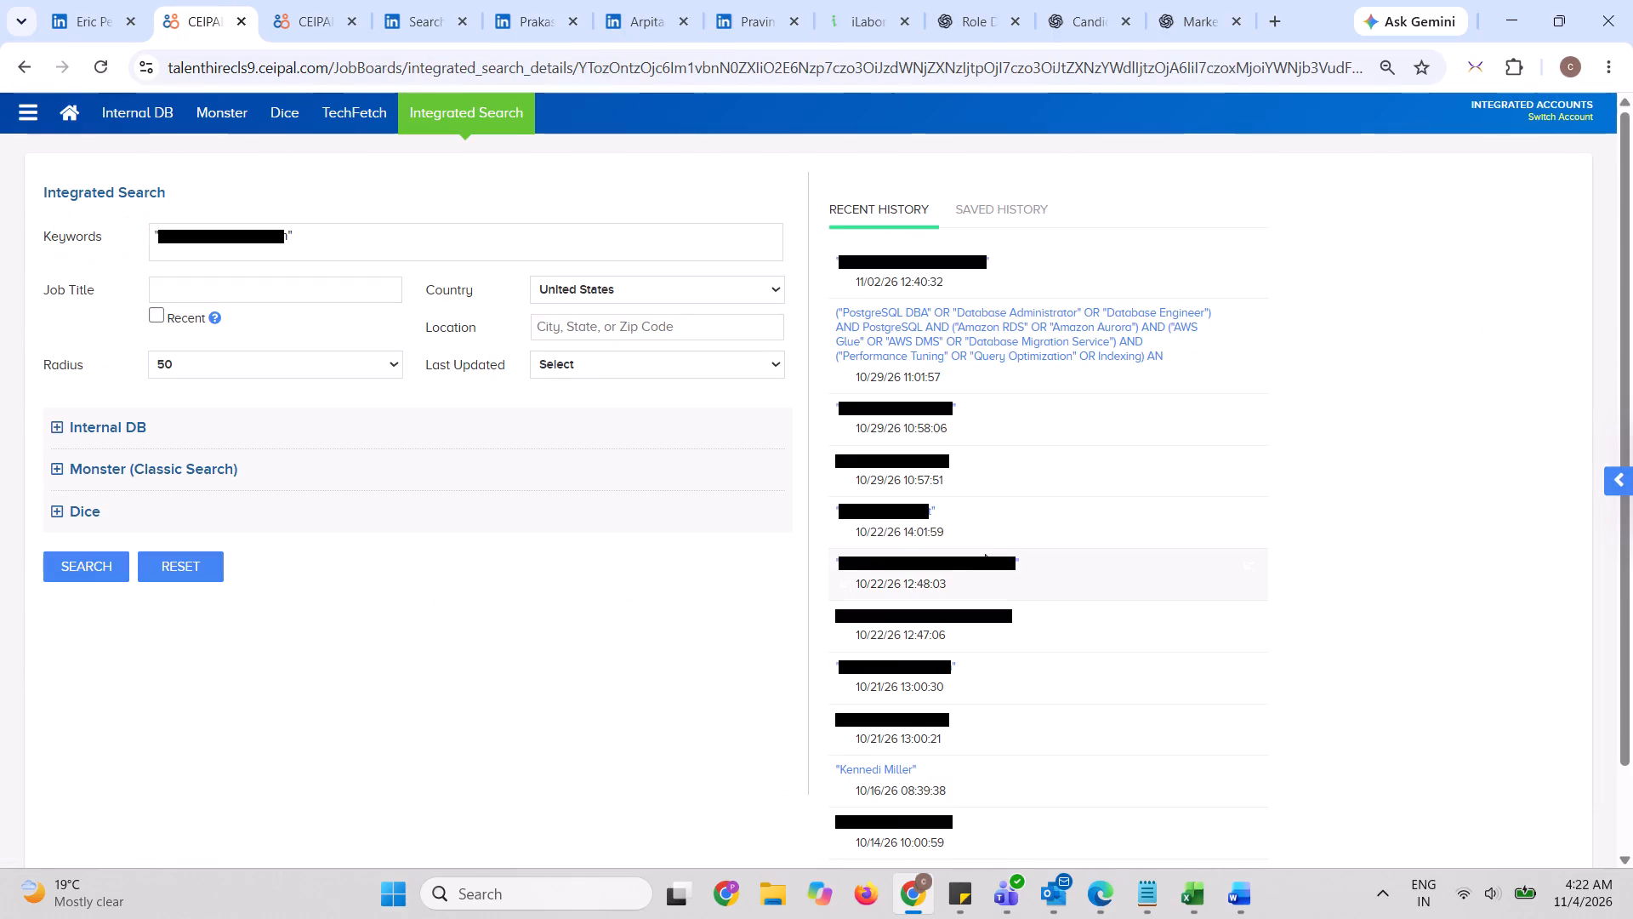
pyautogui.hscroll(-1, 791, 504)
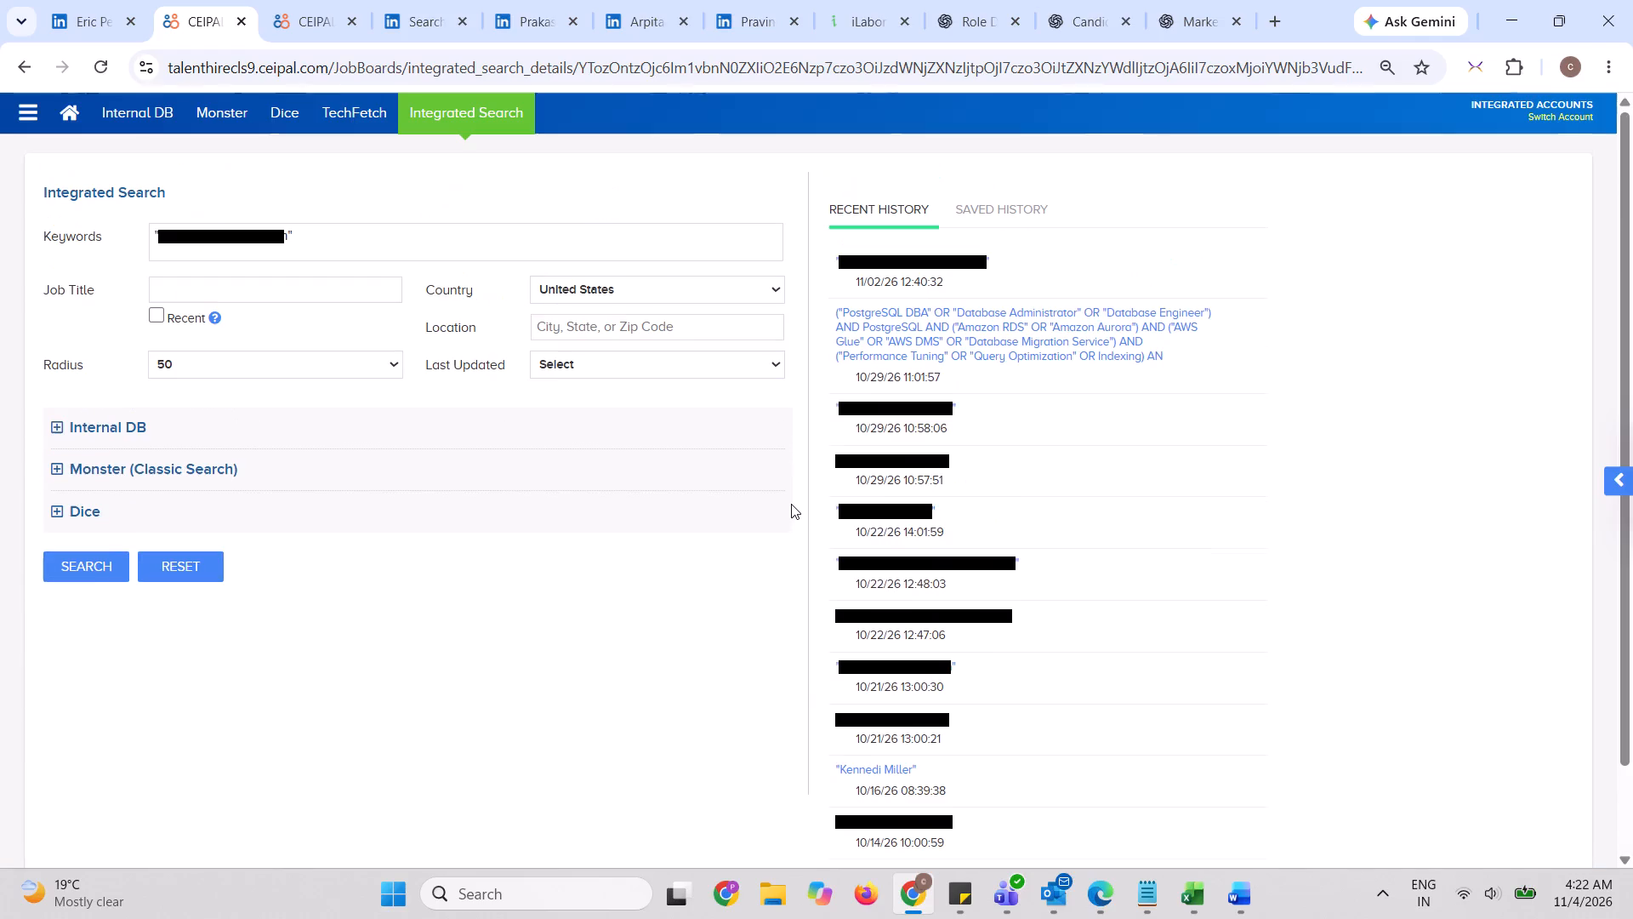
pyautogui.click(943, 345)
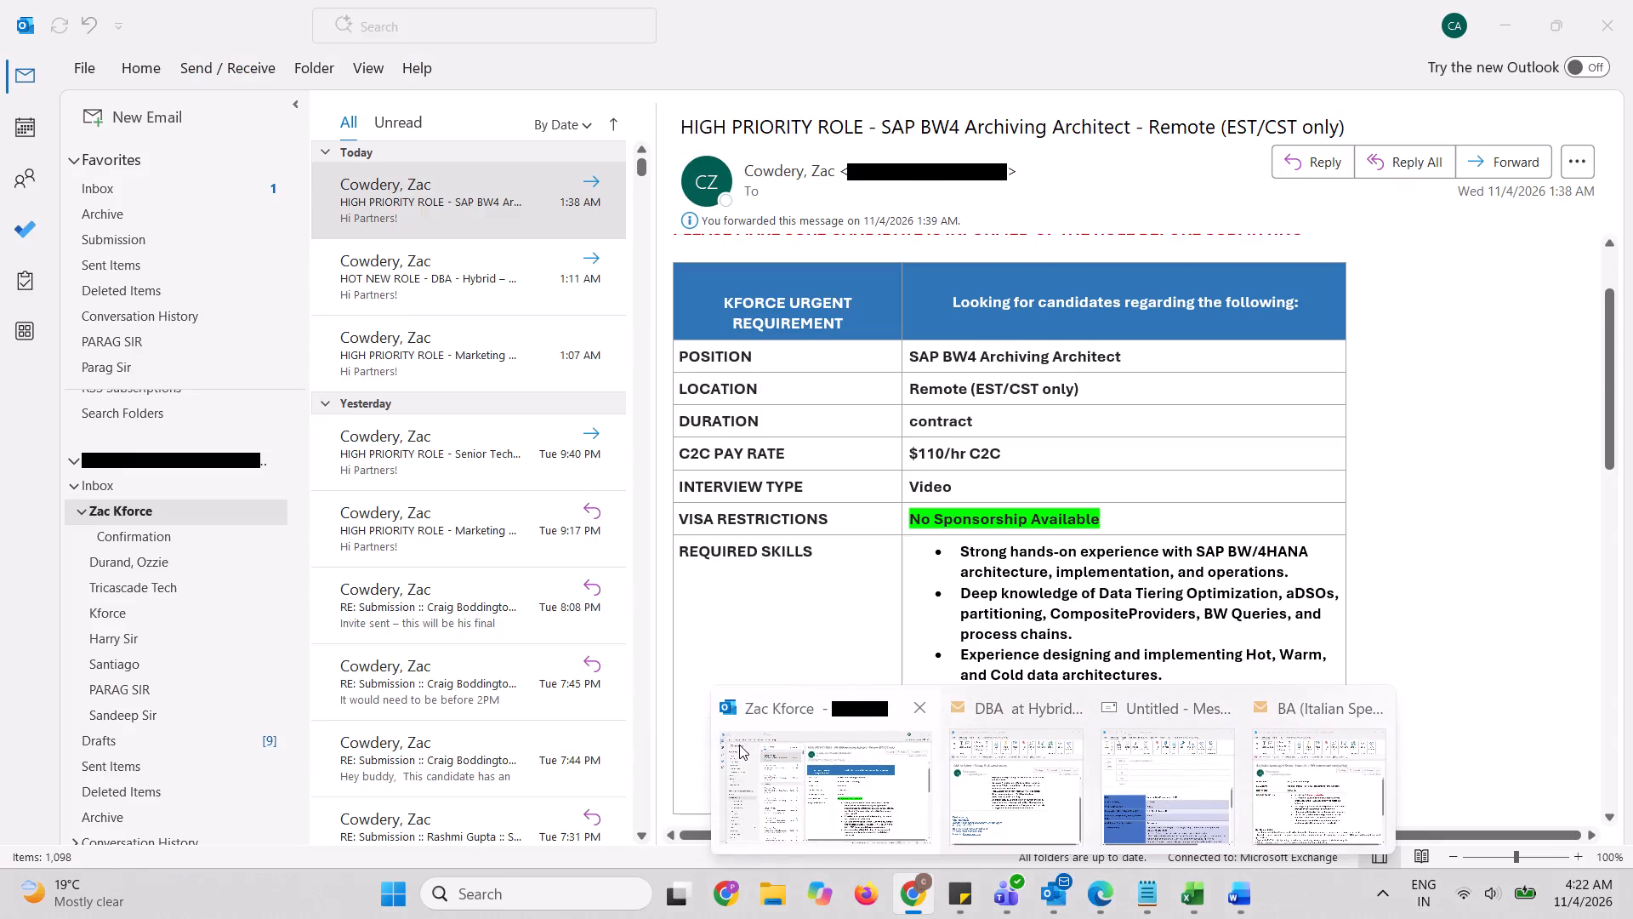
pyautogui.scroll(1, 714, 459)
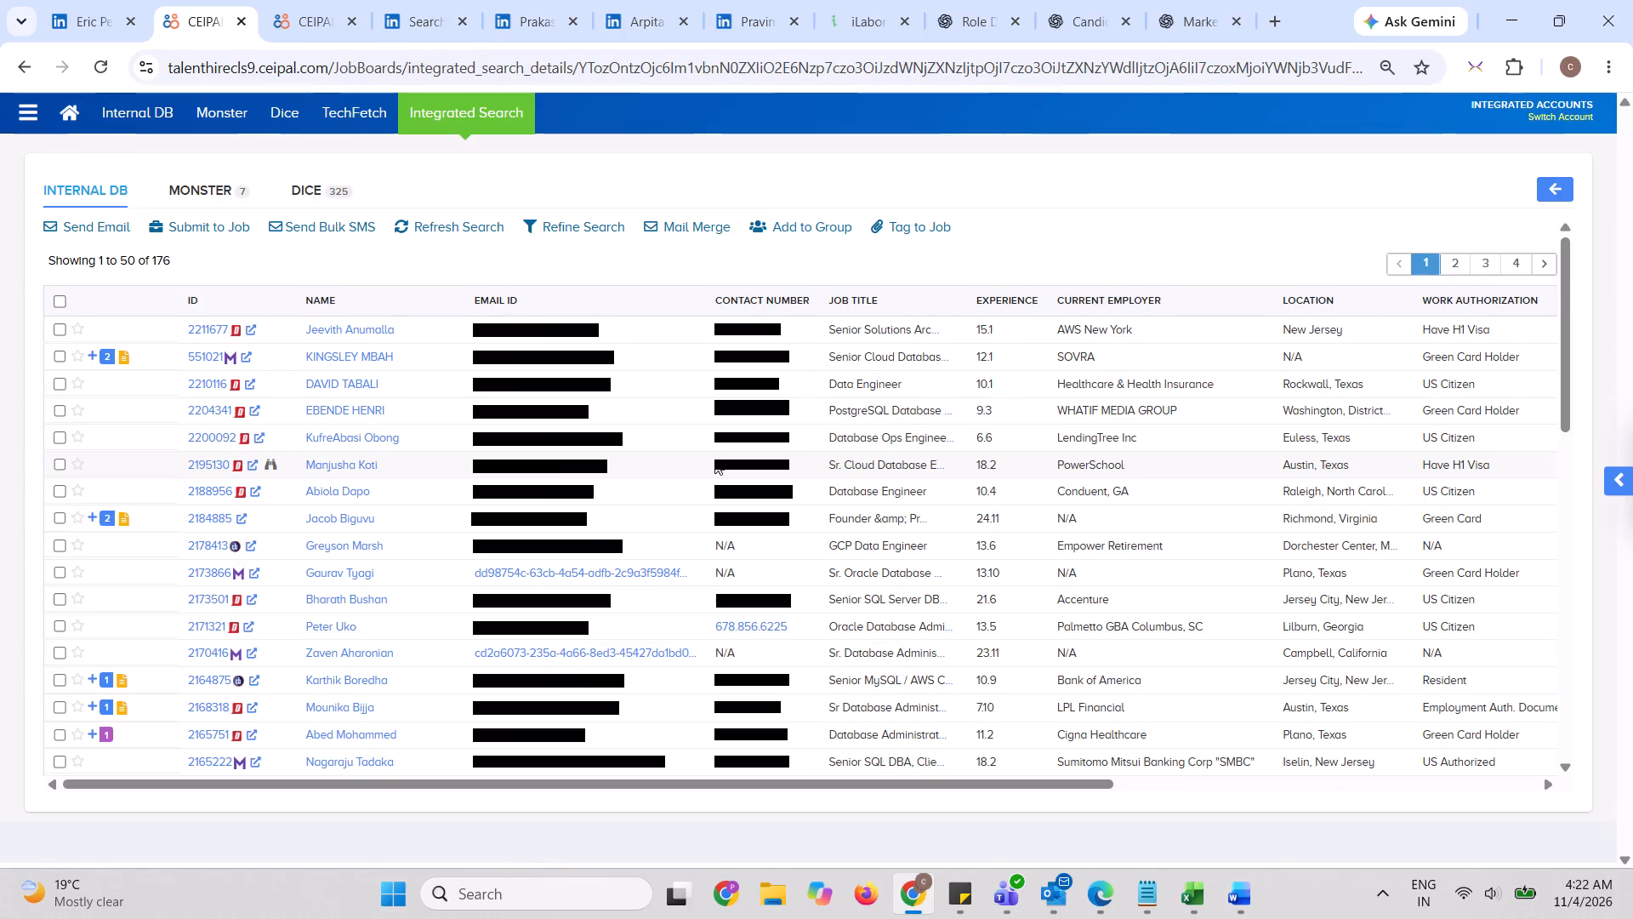
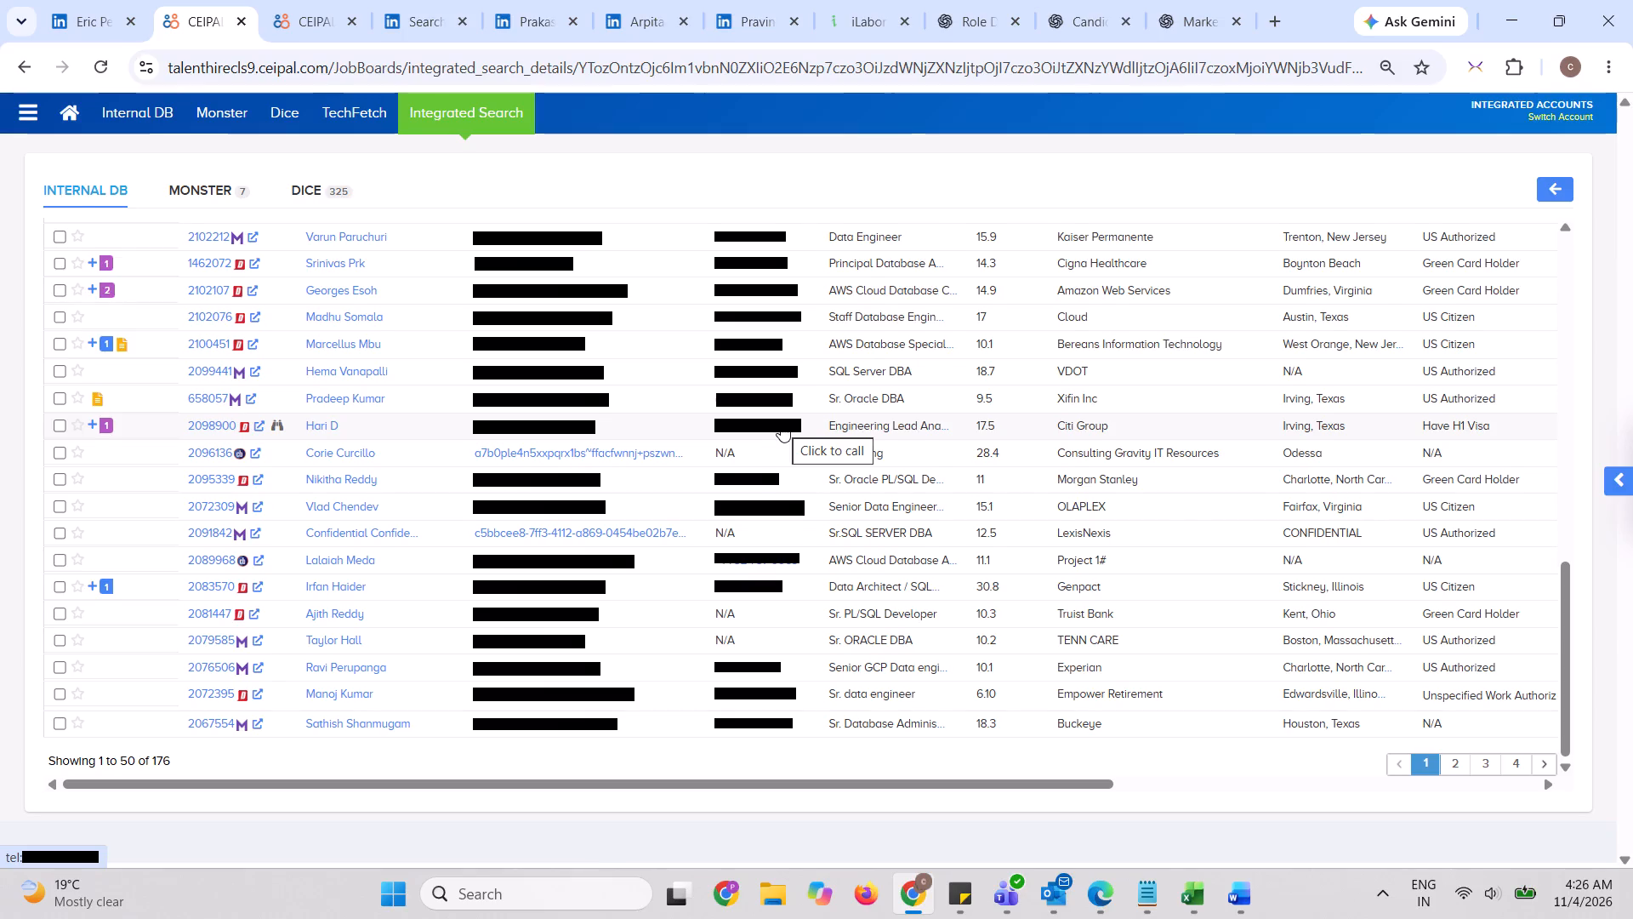
# Look through the Internal DB applicants returned by the PostgreSQL DBA search, examining job titles, experience, locations and work authorization.
pyautogui.scroll(12, 781, 423)
pyautogui.scroll(-1, 781, 423)
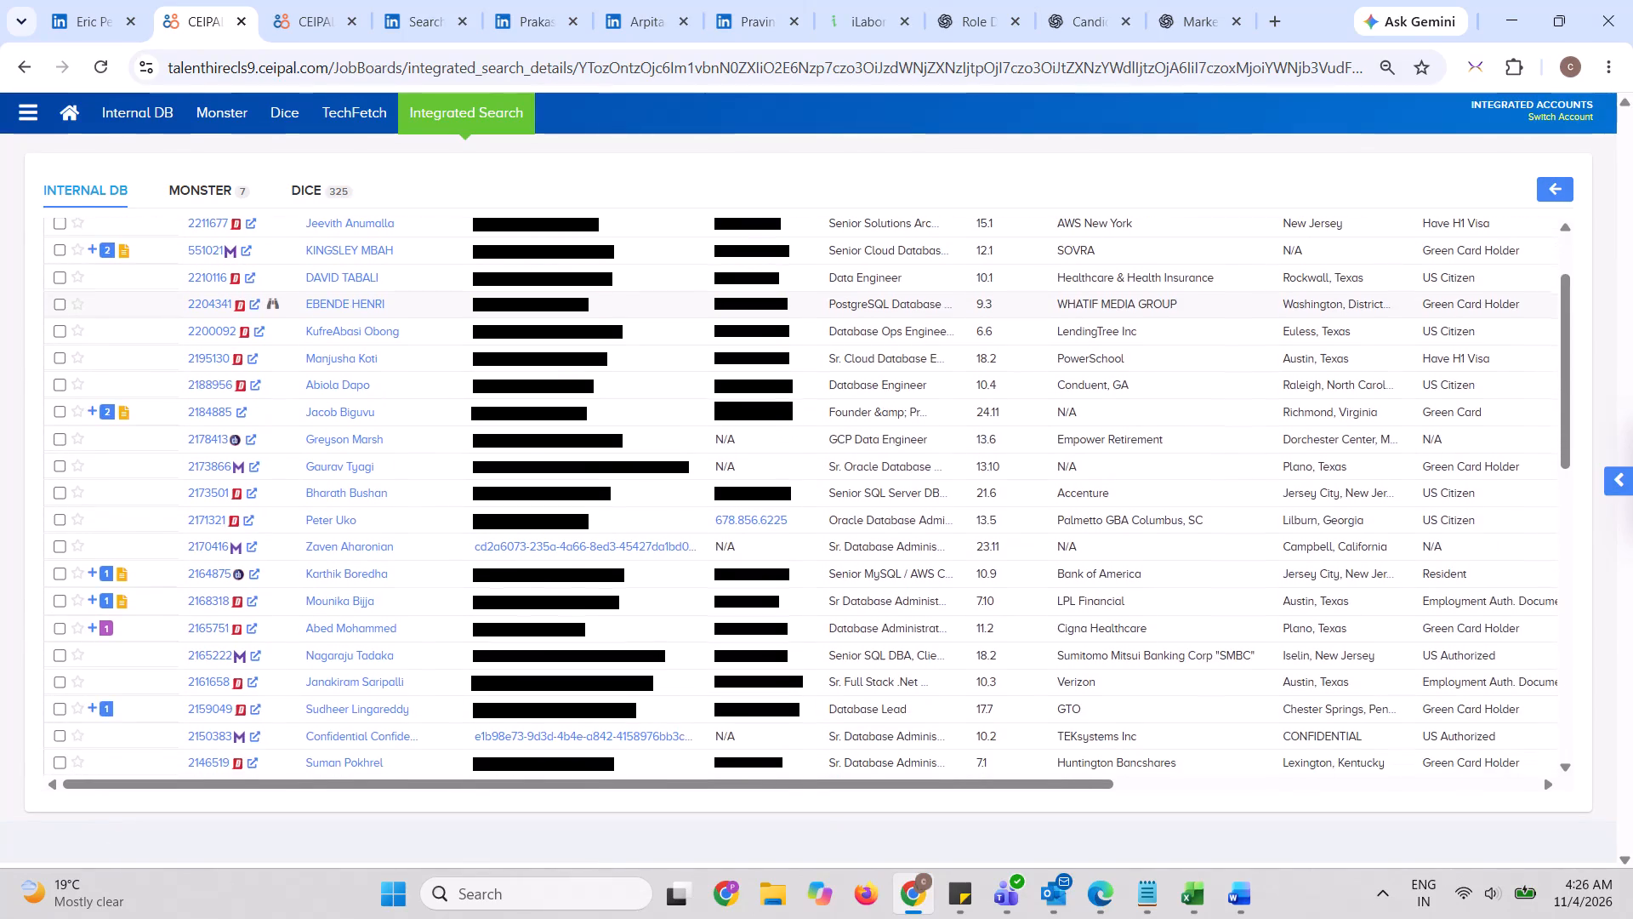
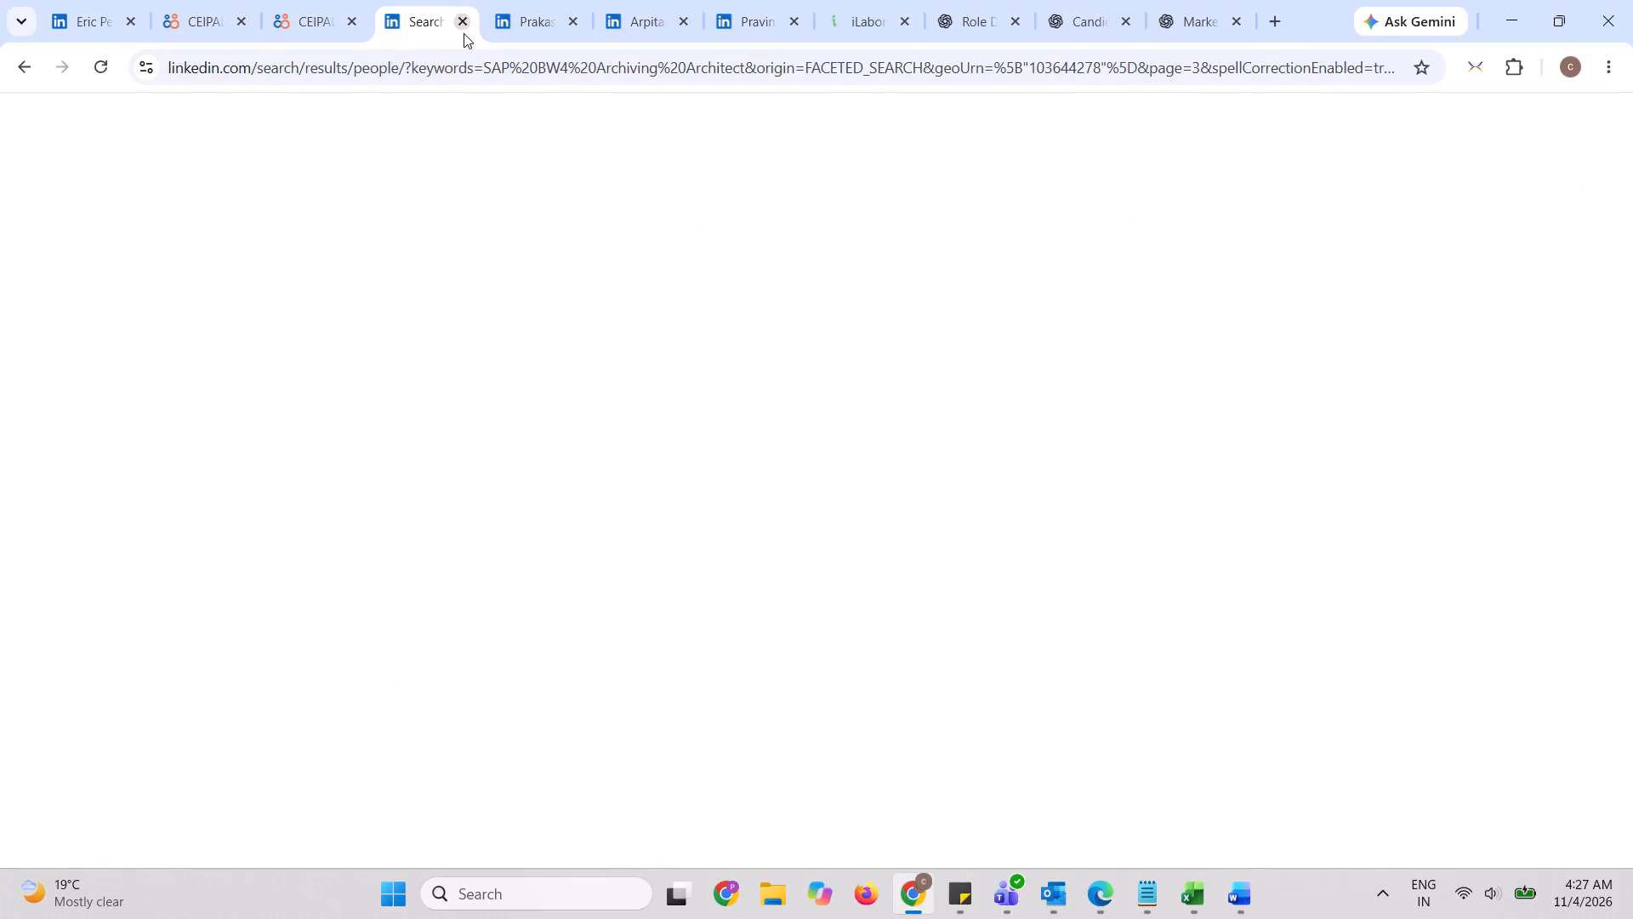
# Close the blank LinkedIn people search page for SAP BW4 Archiving Architect.
pyautogui.click(462, 19)
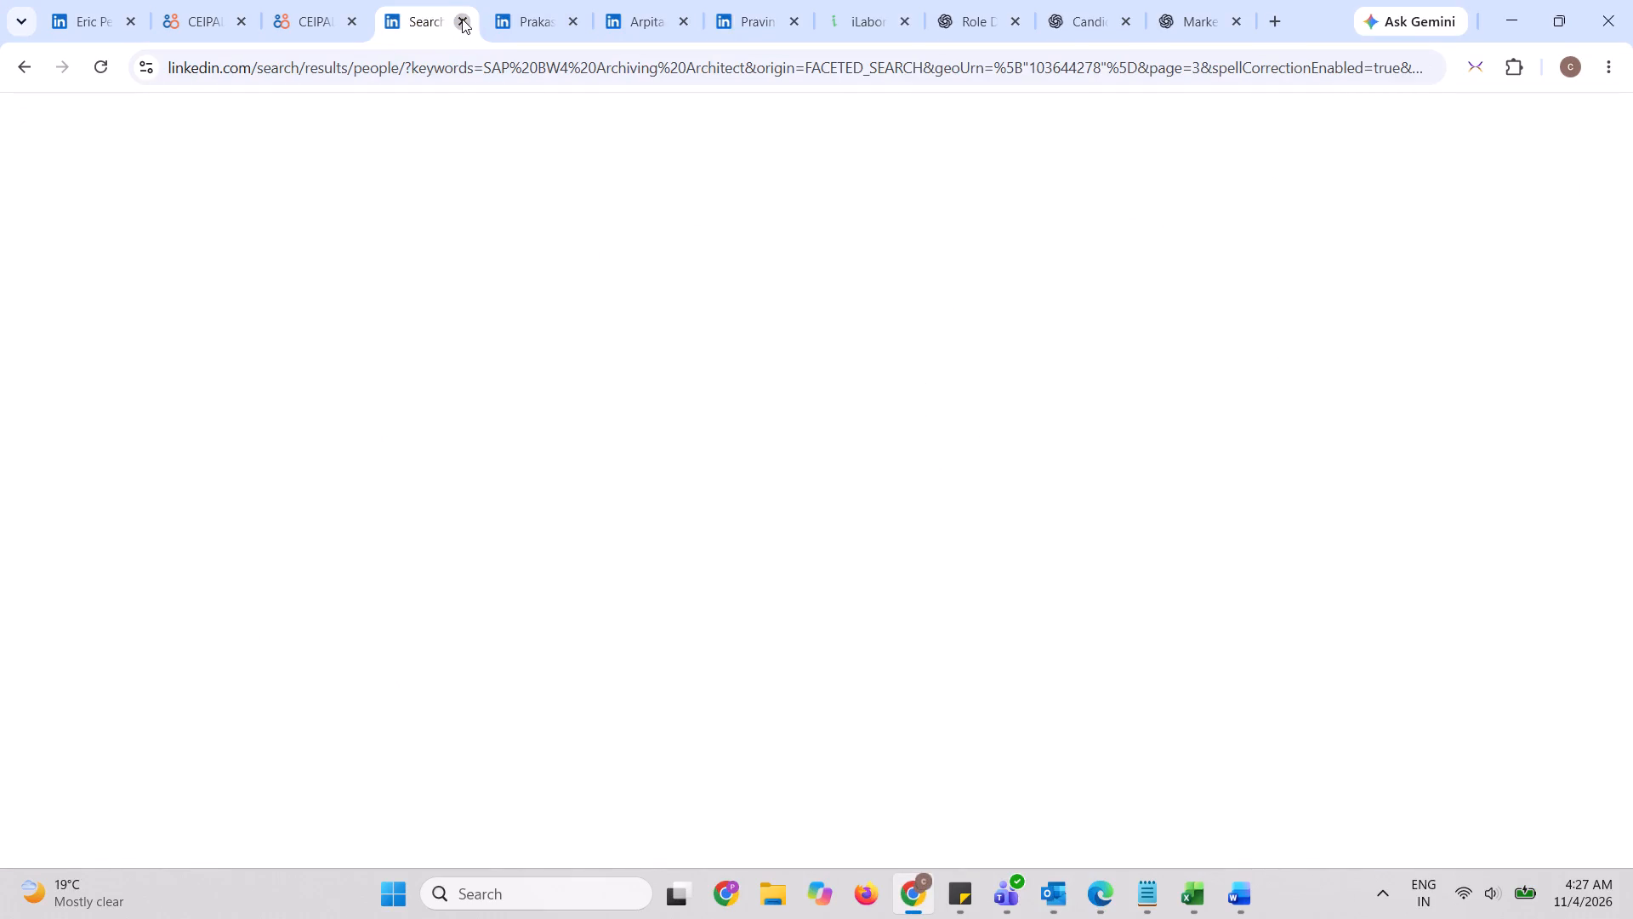
pyautogui.click(462, 21)
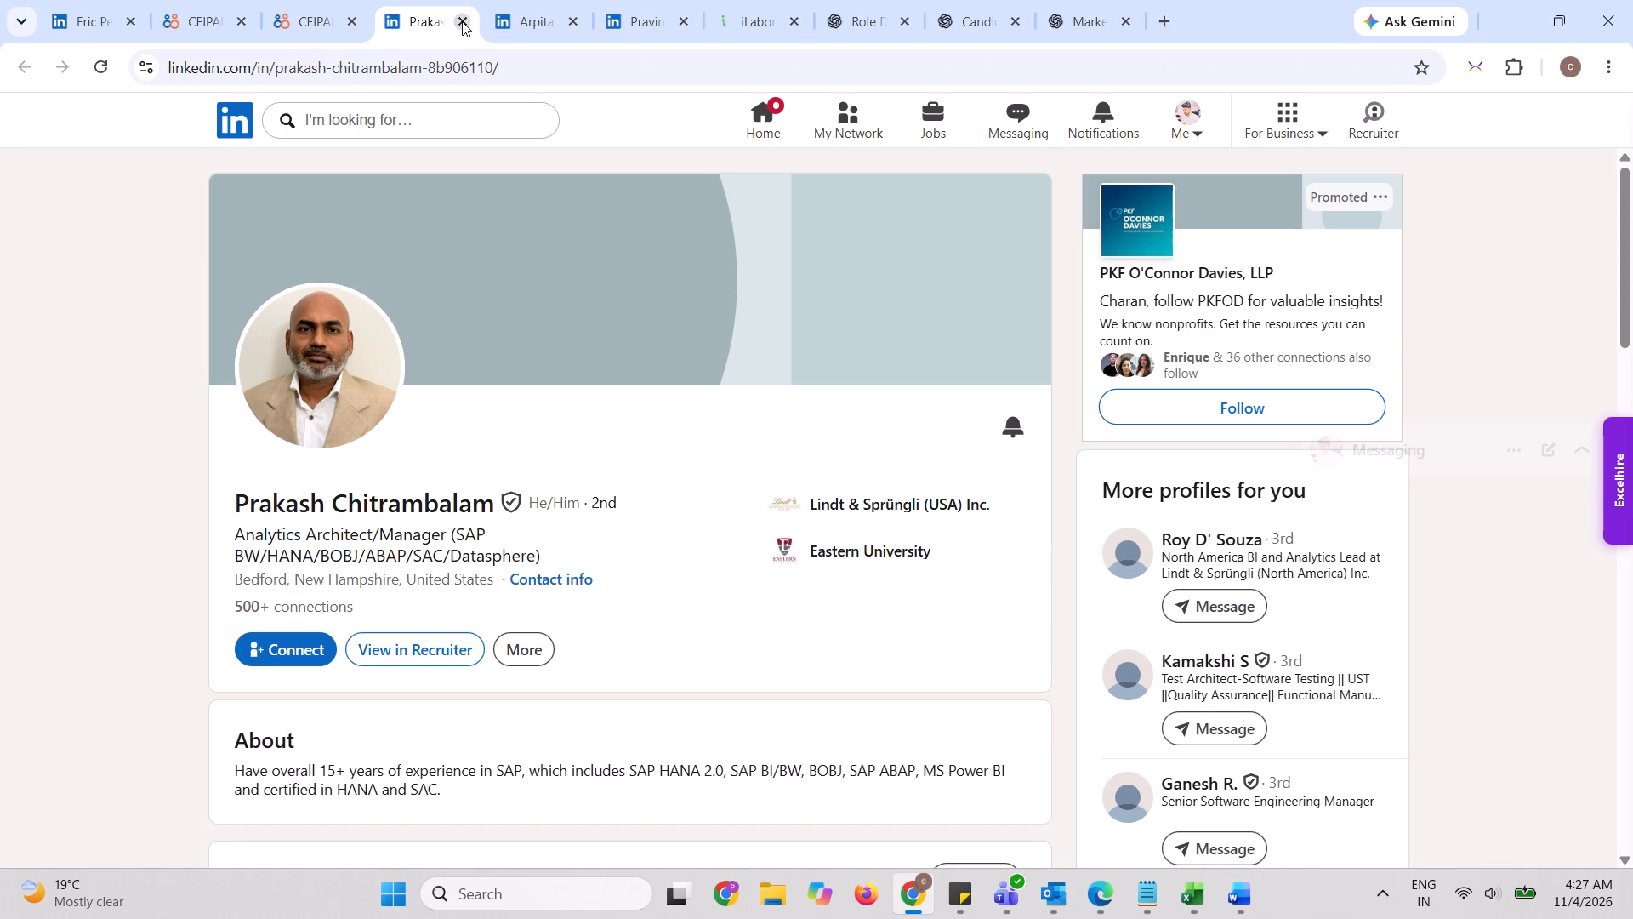
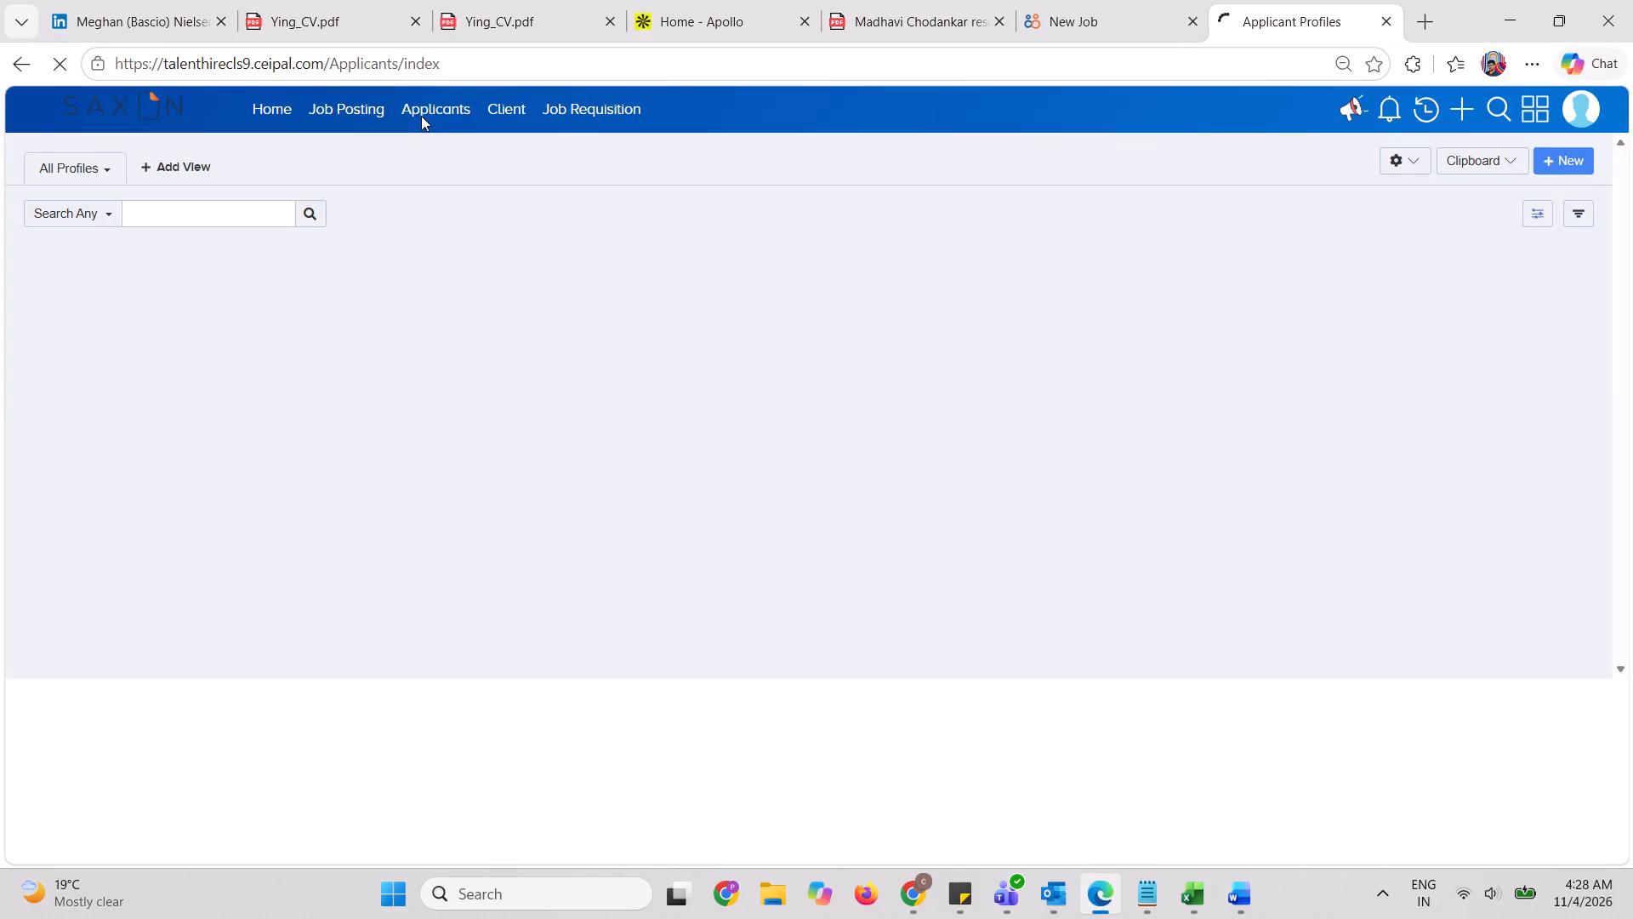
# Search all applicant profiles for the copied candidate name, and close the browser tab holding another candidate's résumé.
pyautogui.click(215, 219)
pyautogui.hotkey('ctrl', 'v')
pyautogui.press('Return')
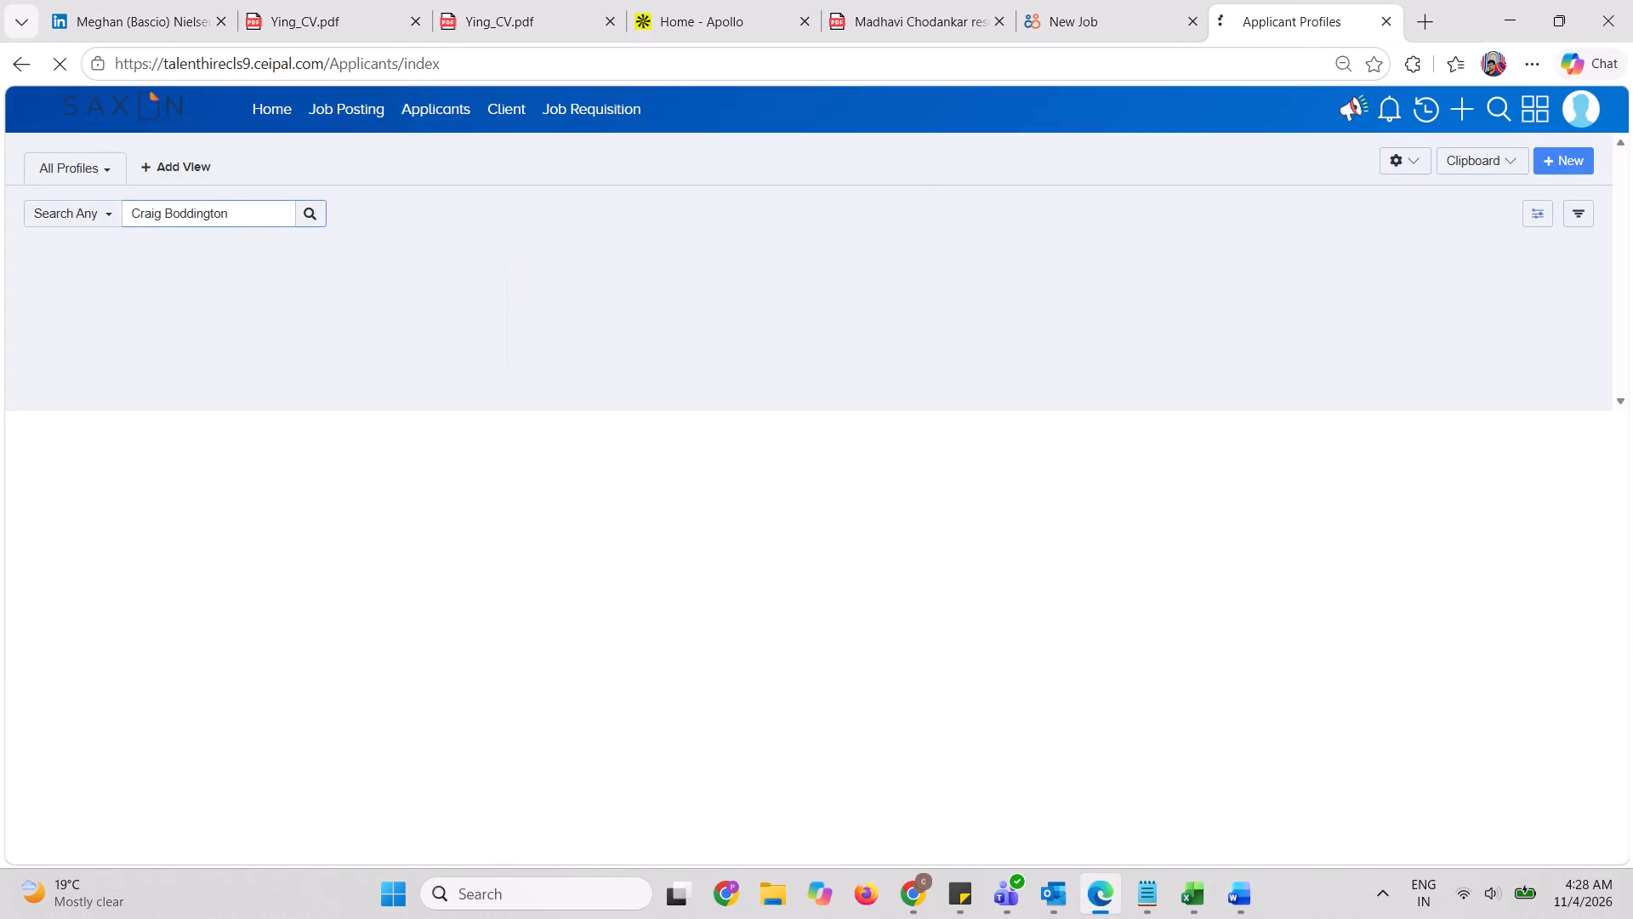
pyautogui.click(1004, 18)
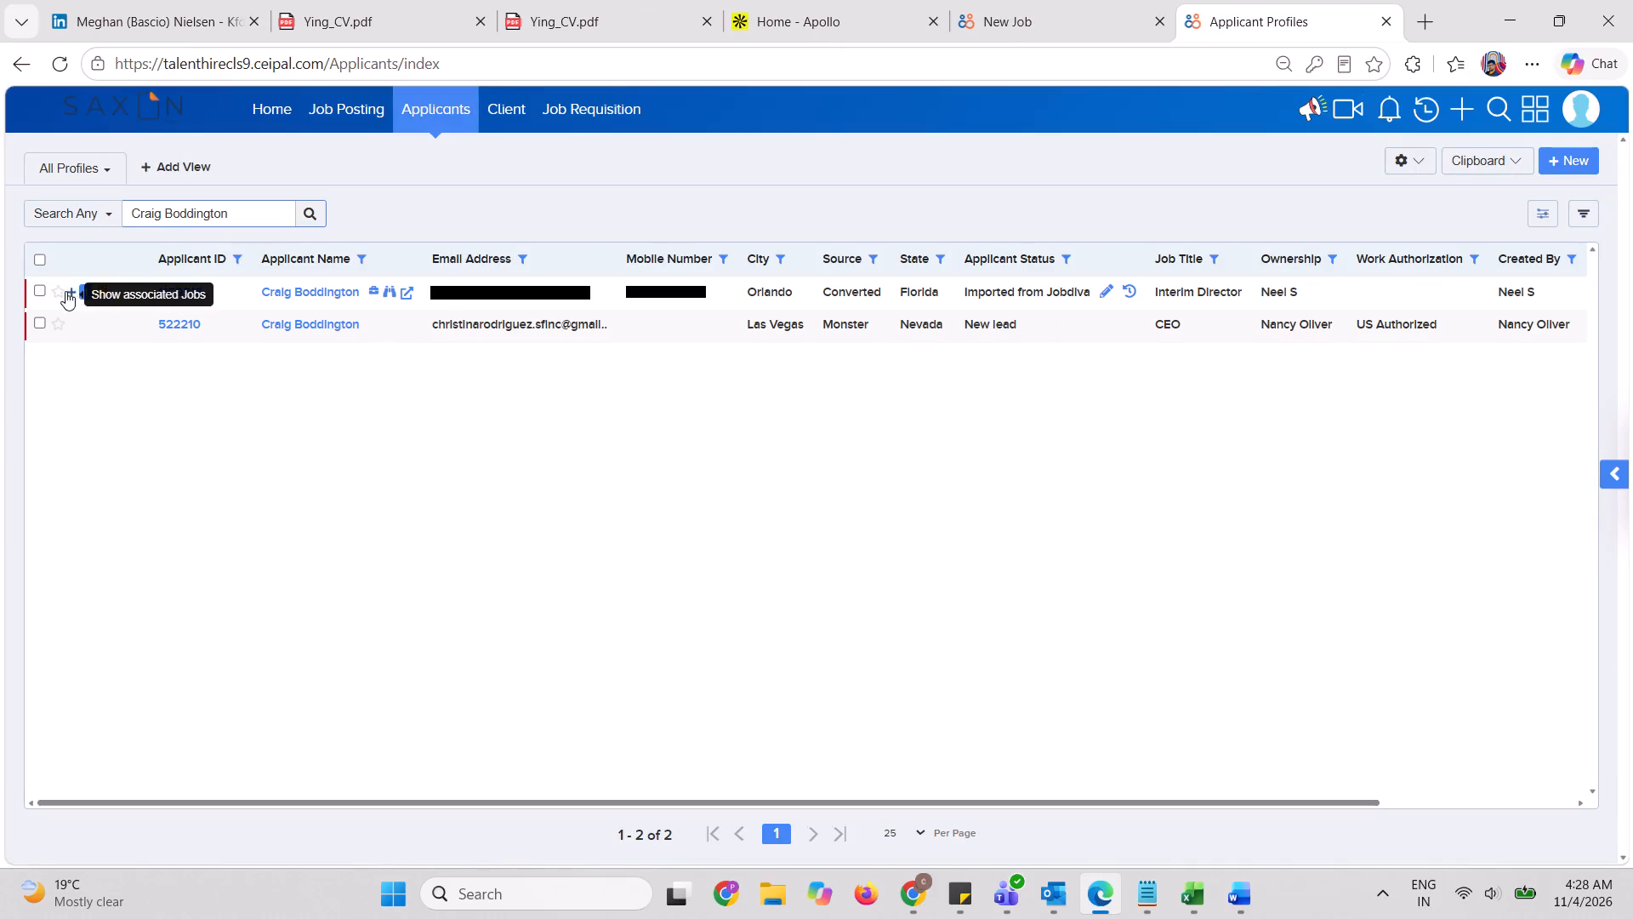
# Open Quick Schedule Interview for the Orlando applicant's SG - 126223 Program Manager submission from the applicant's associated jobs.
pyautogui.click(41, 287)
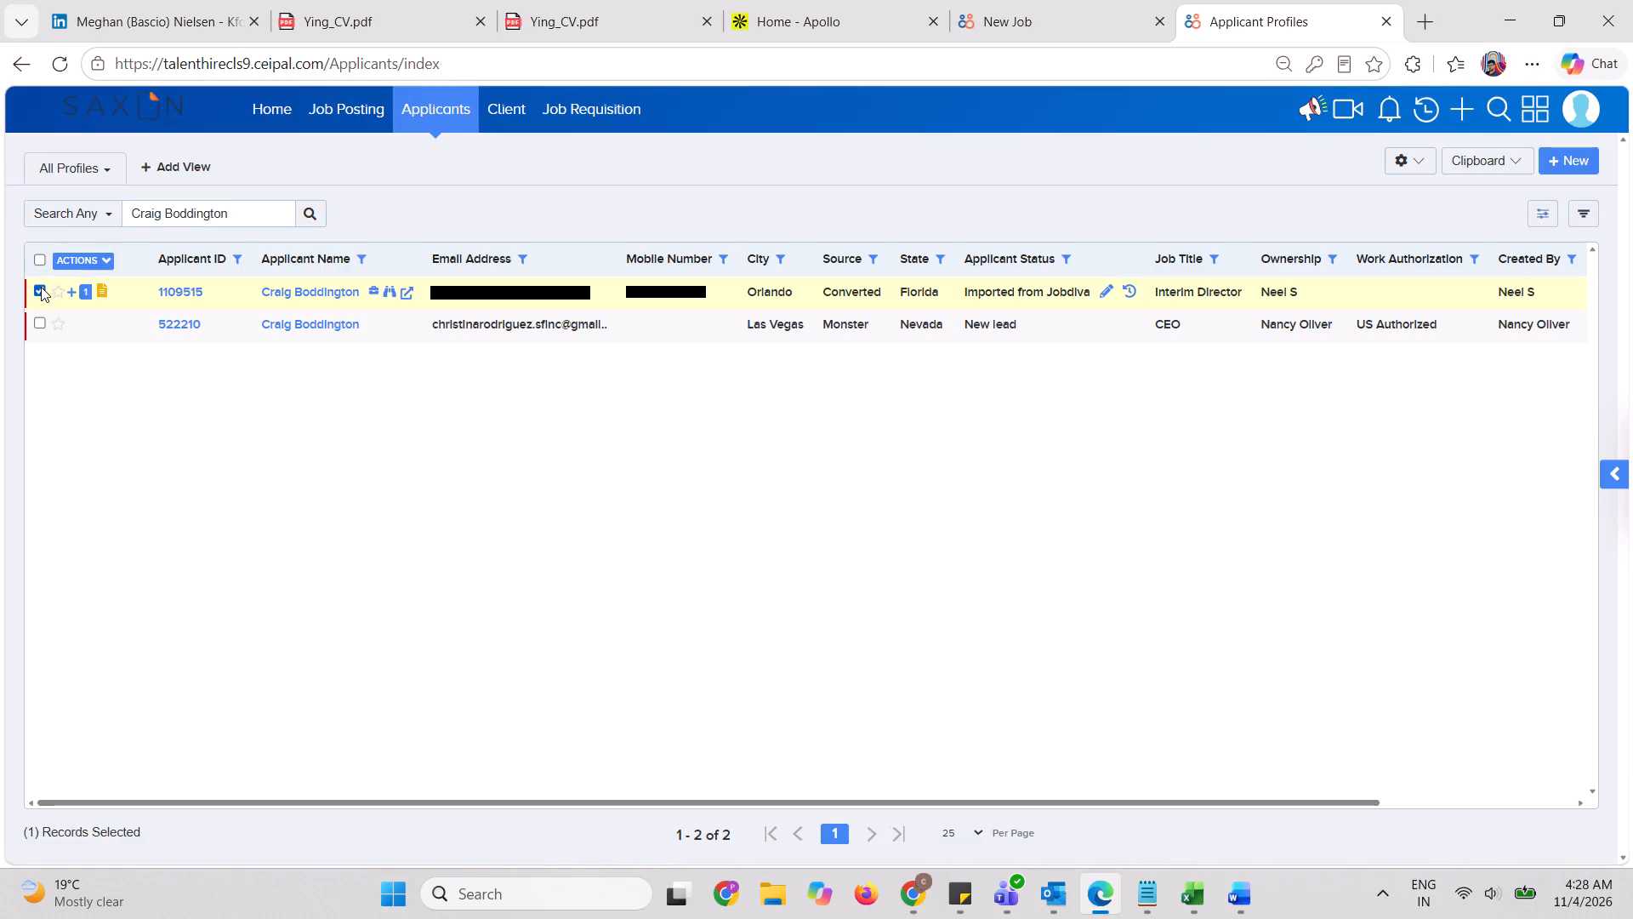
pyautogui.click(70, 291)
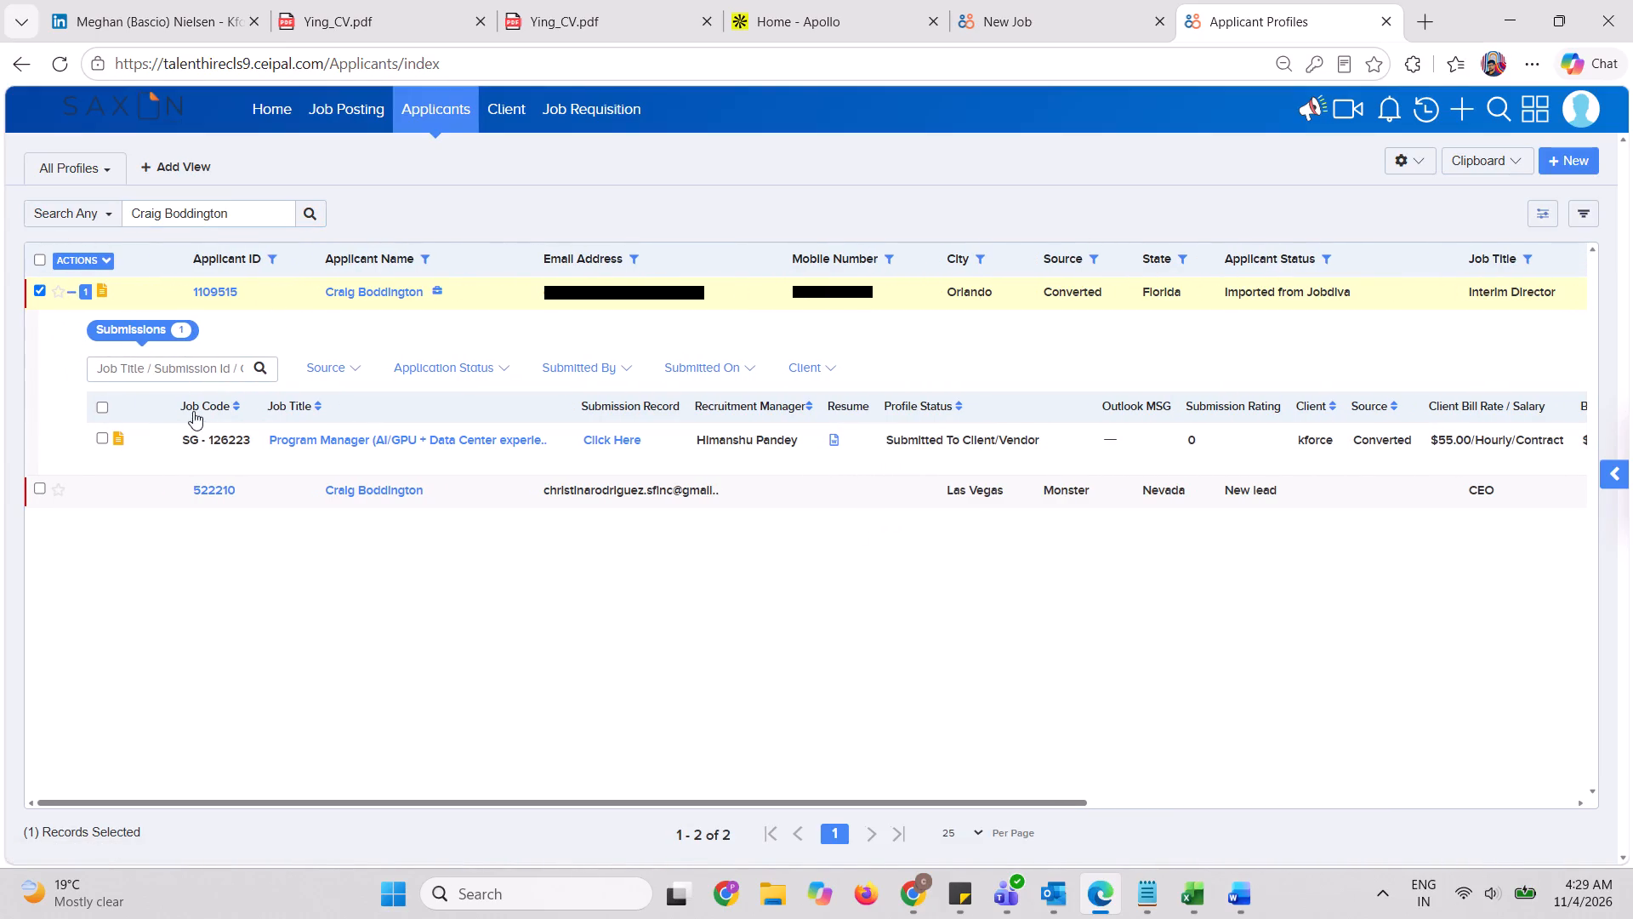
pyautogui.click(100, 440)
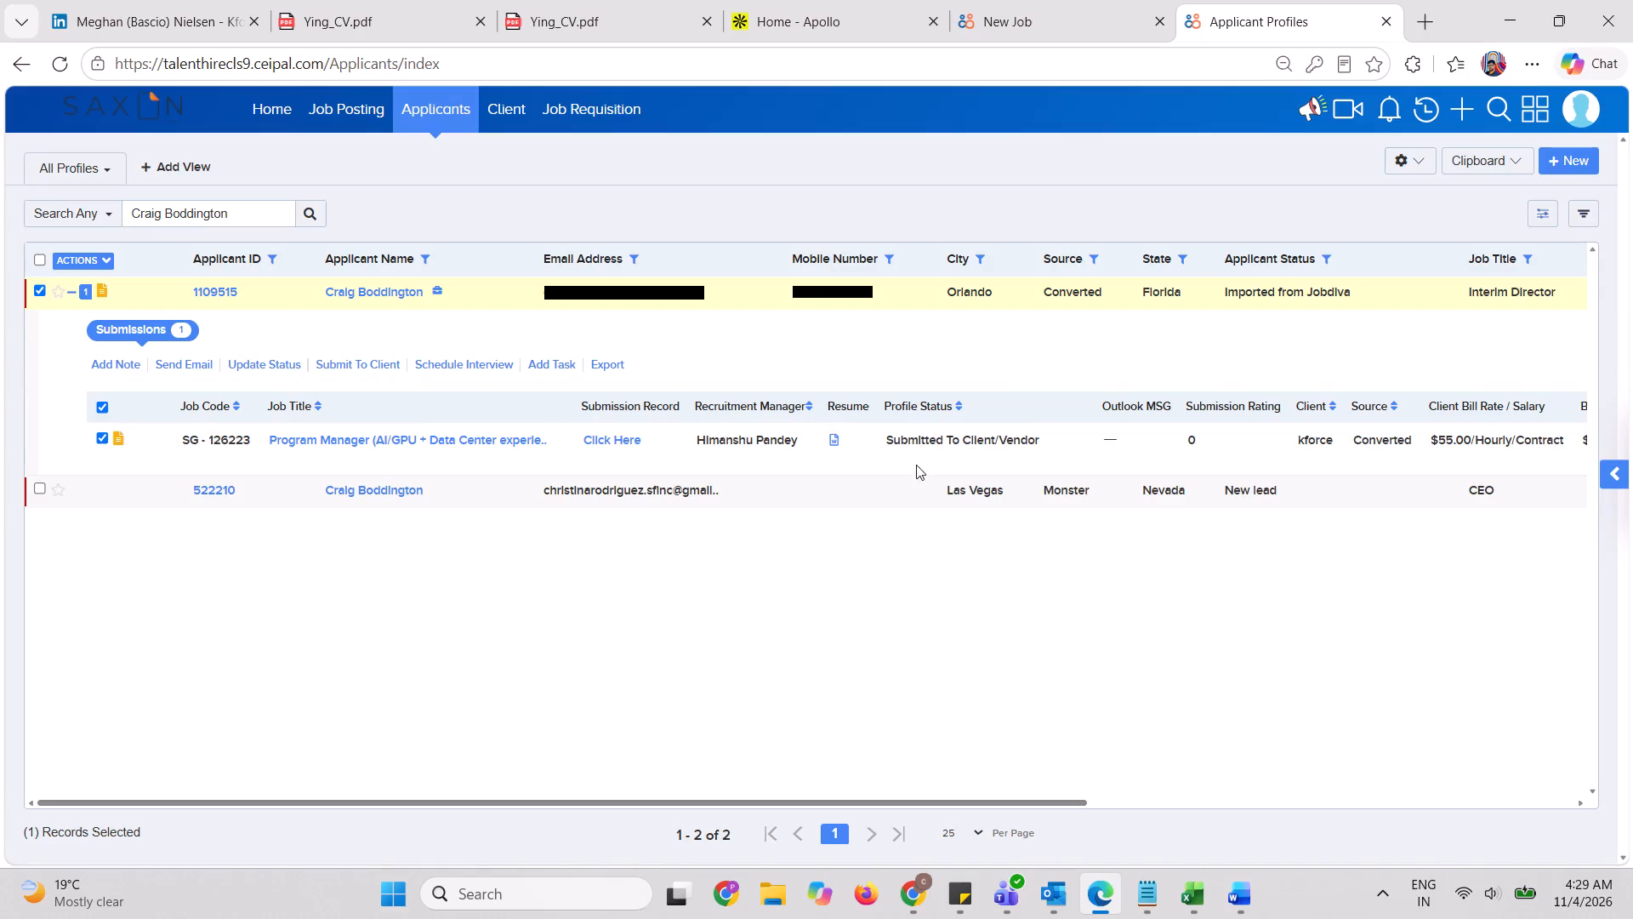
pyautogui.click(449, 367)
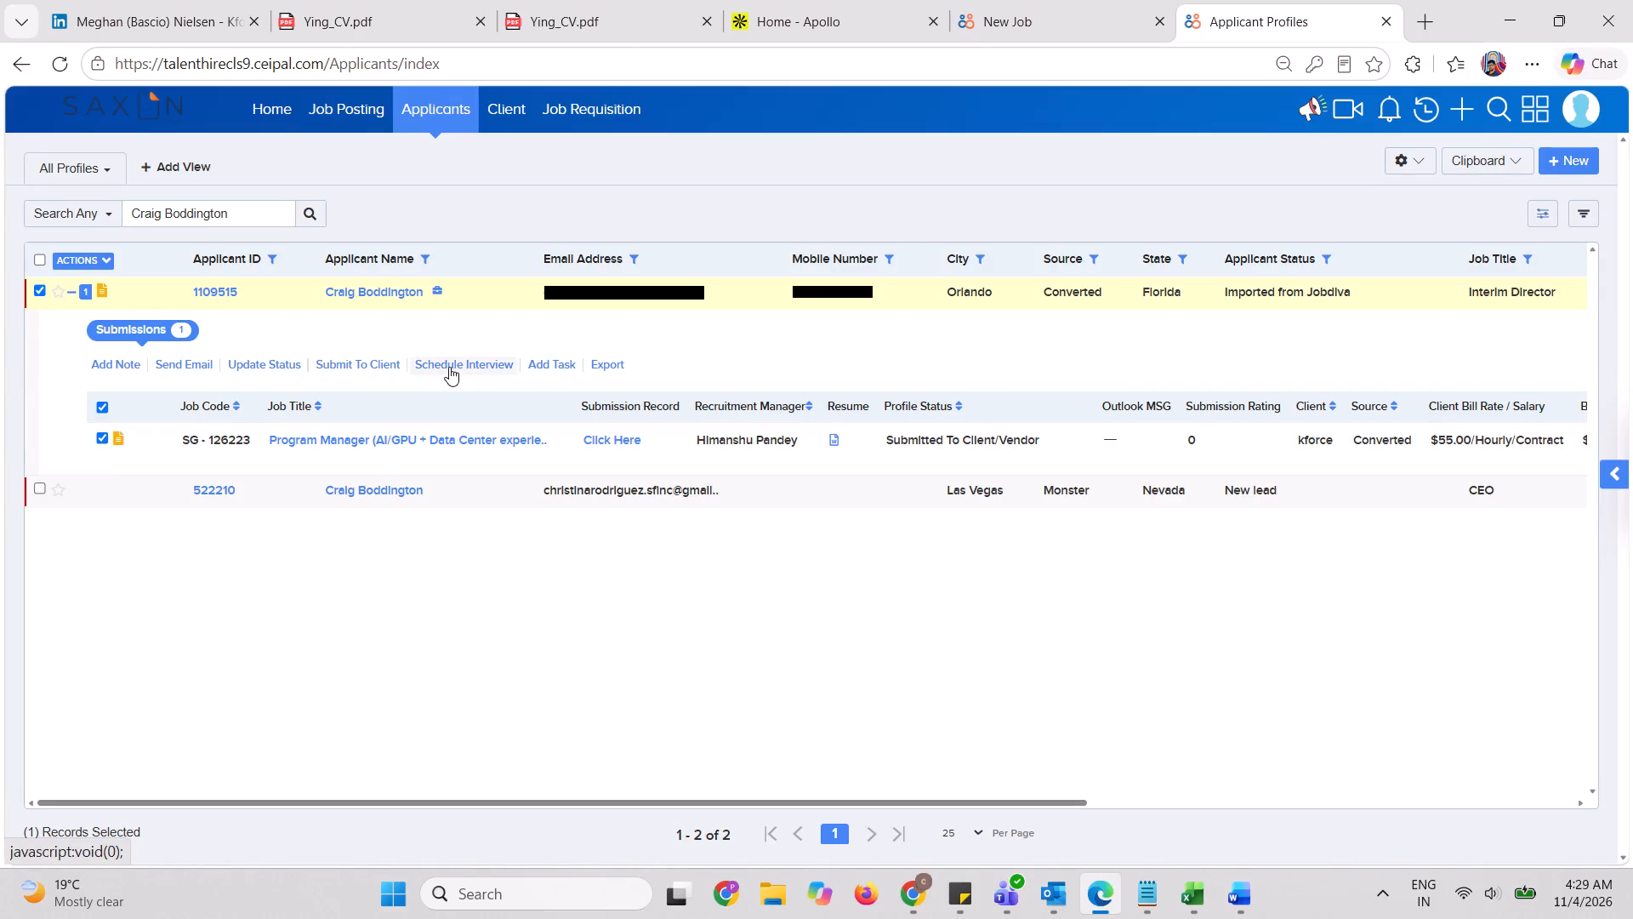
# Turn off the interview notifications for the applicant and the interviewer.
pyautogui.click(873, 634)
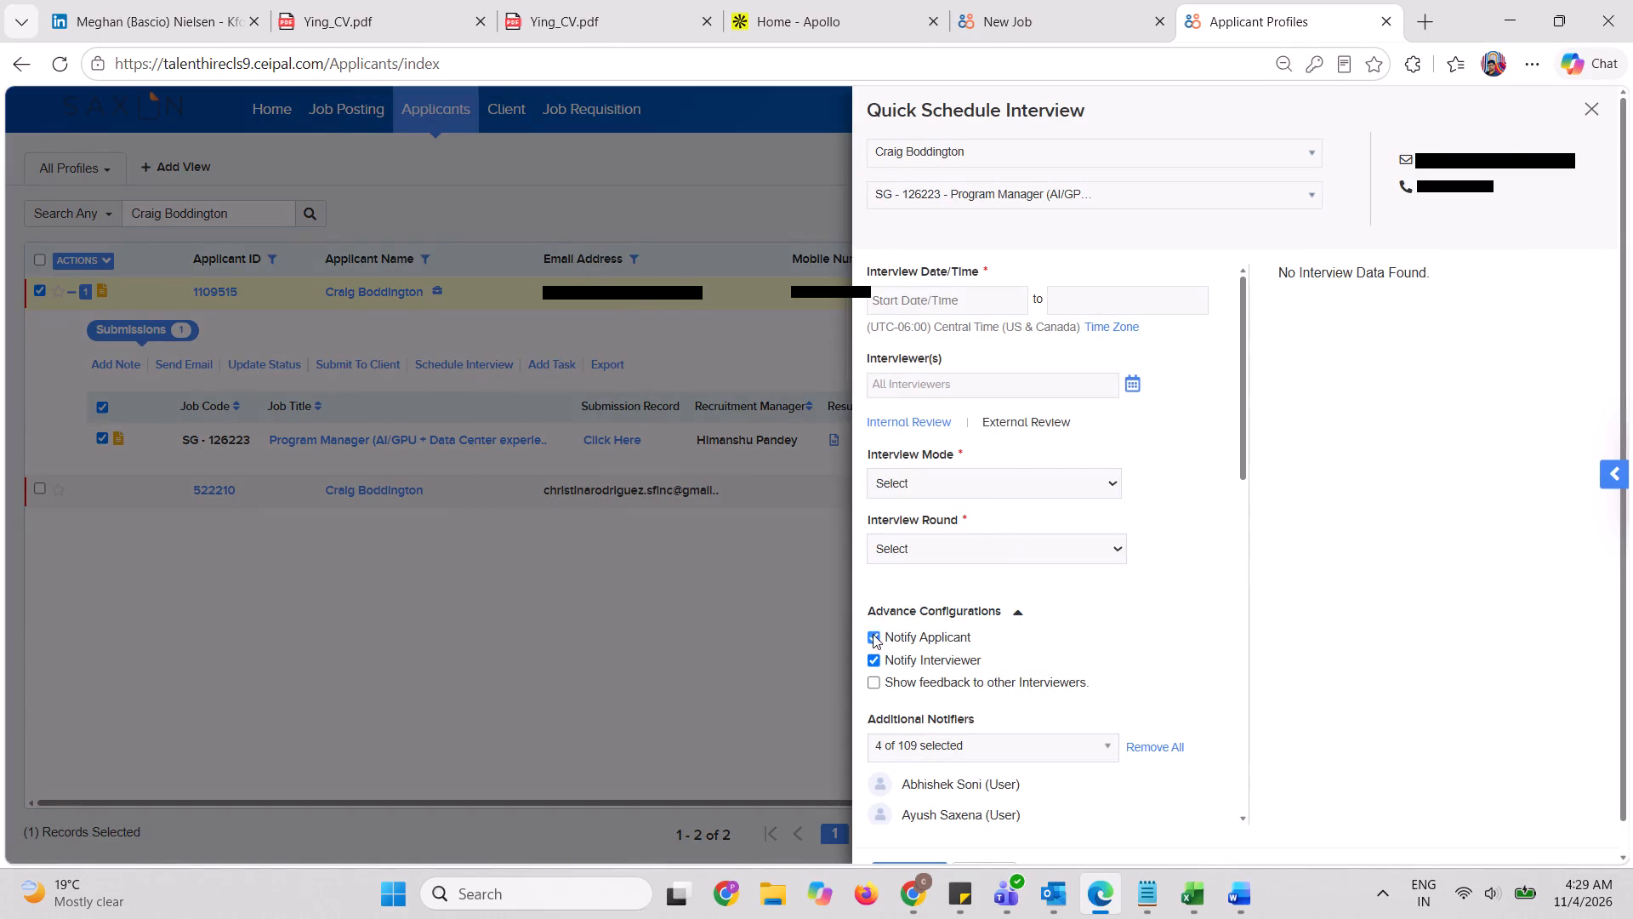
pyautogui.click(874, 660)
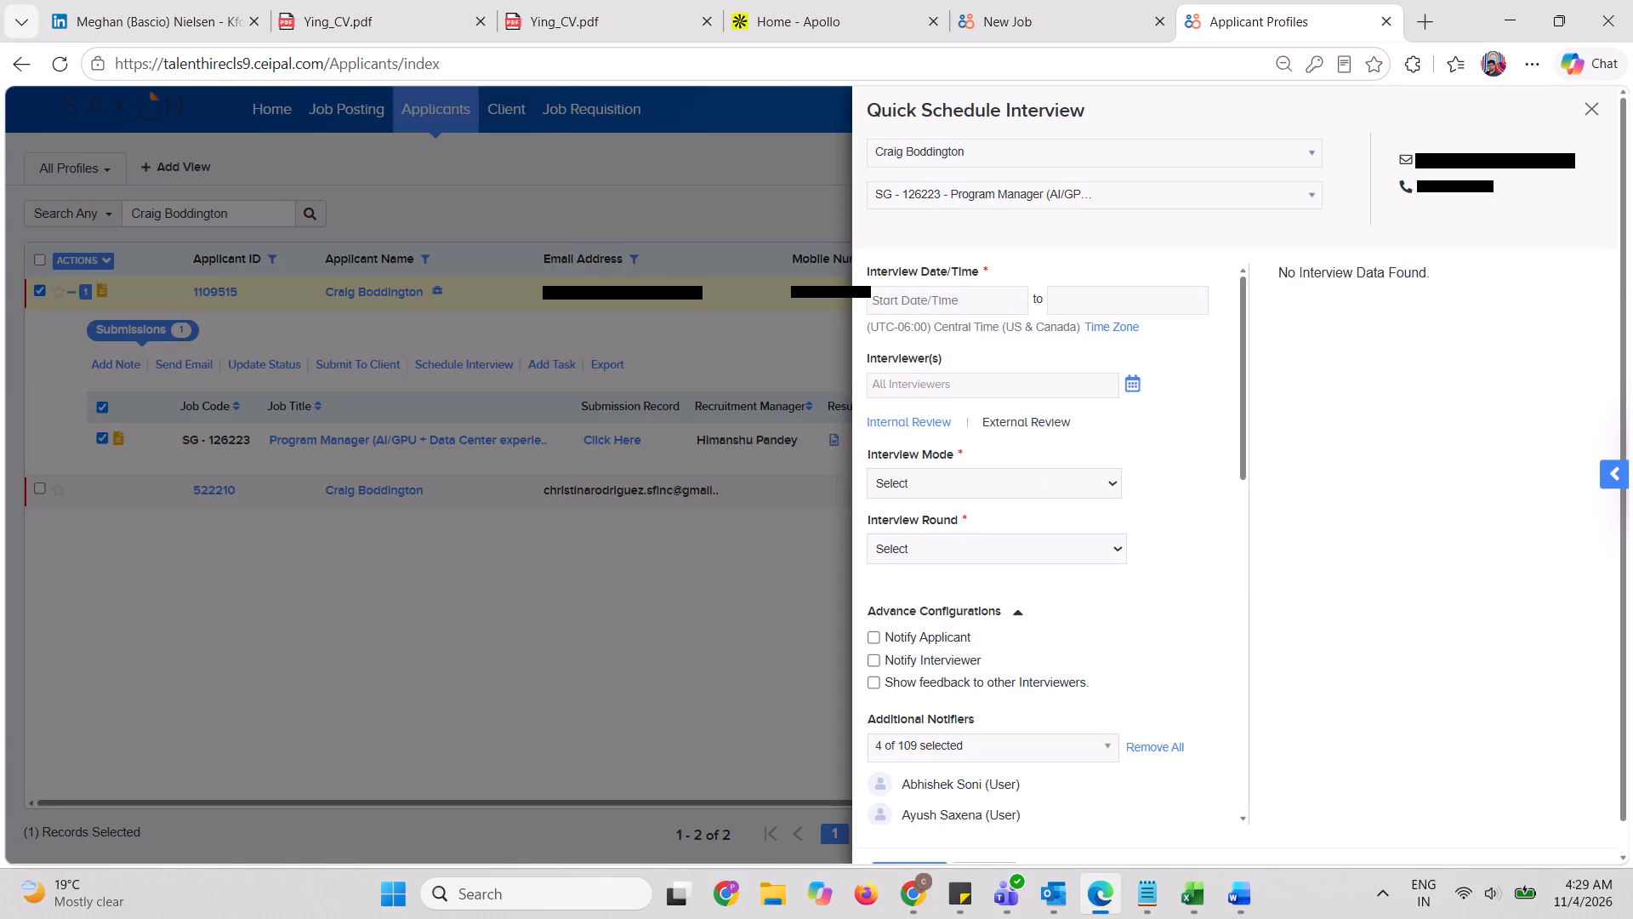
# Set the interview to 3 November 2026 from 2:00 AM to 2:40 AM.
pyautogui.scroll(1, 950, 325)
pyautogui.click(947, 301)
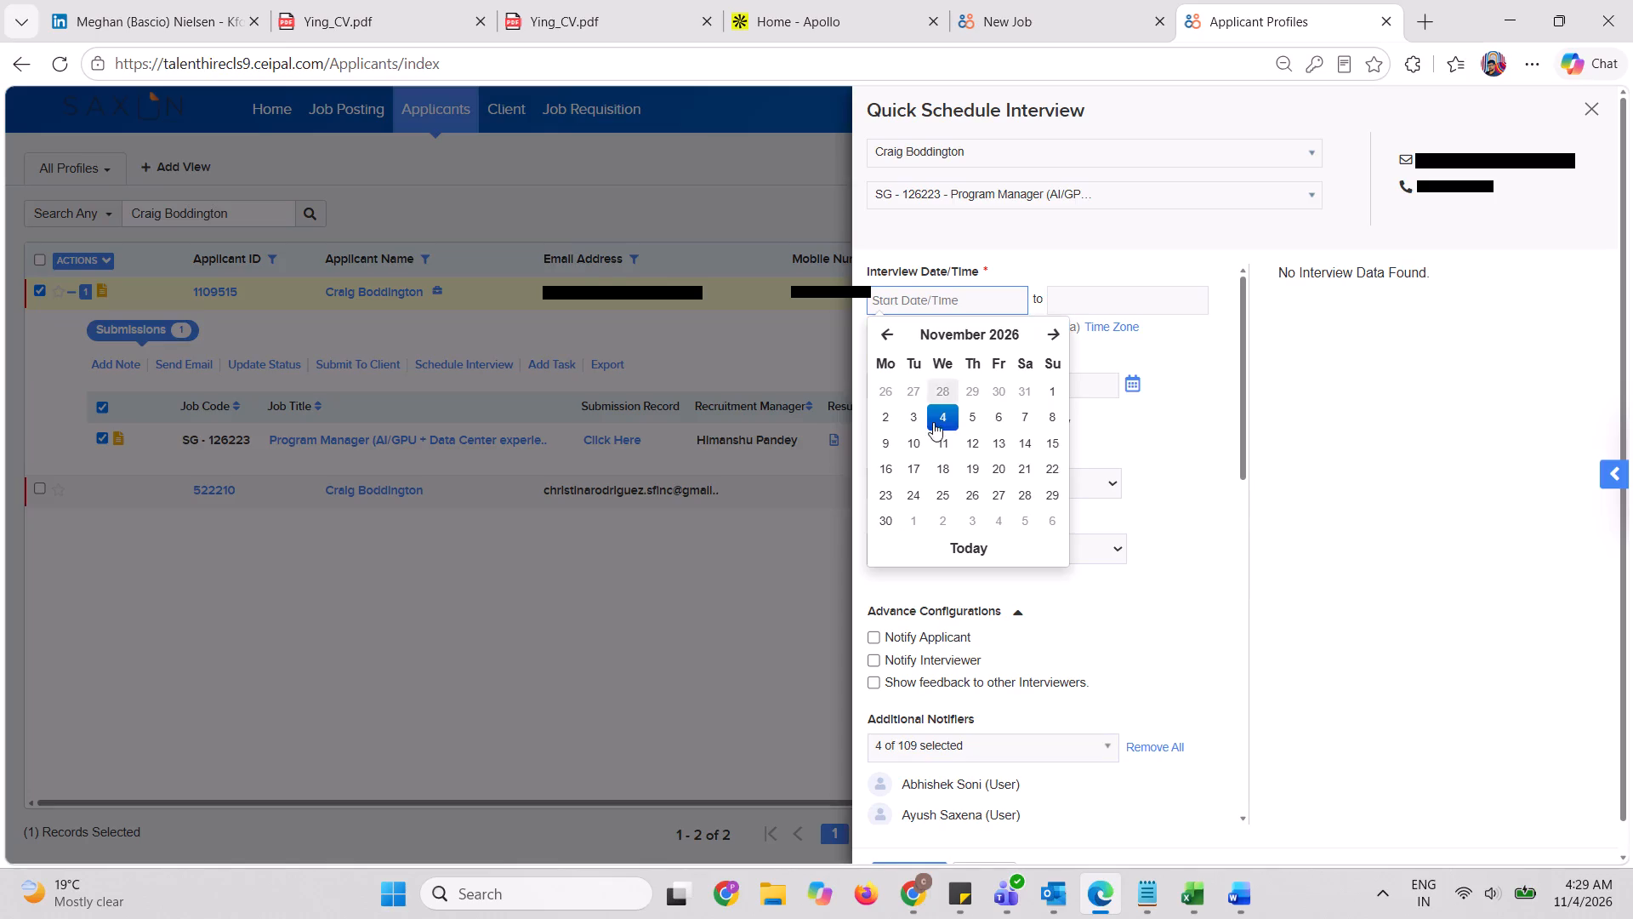
pyautogui.click(912, 417)
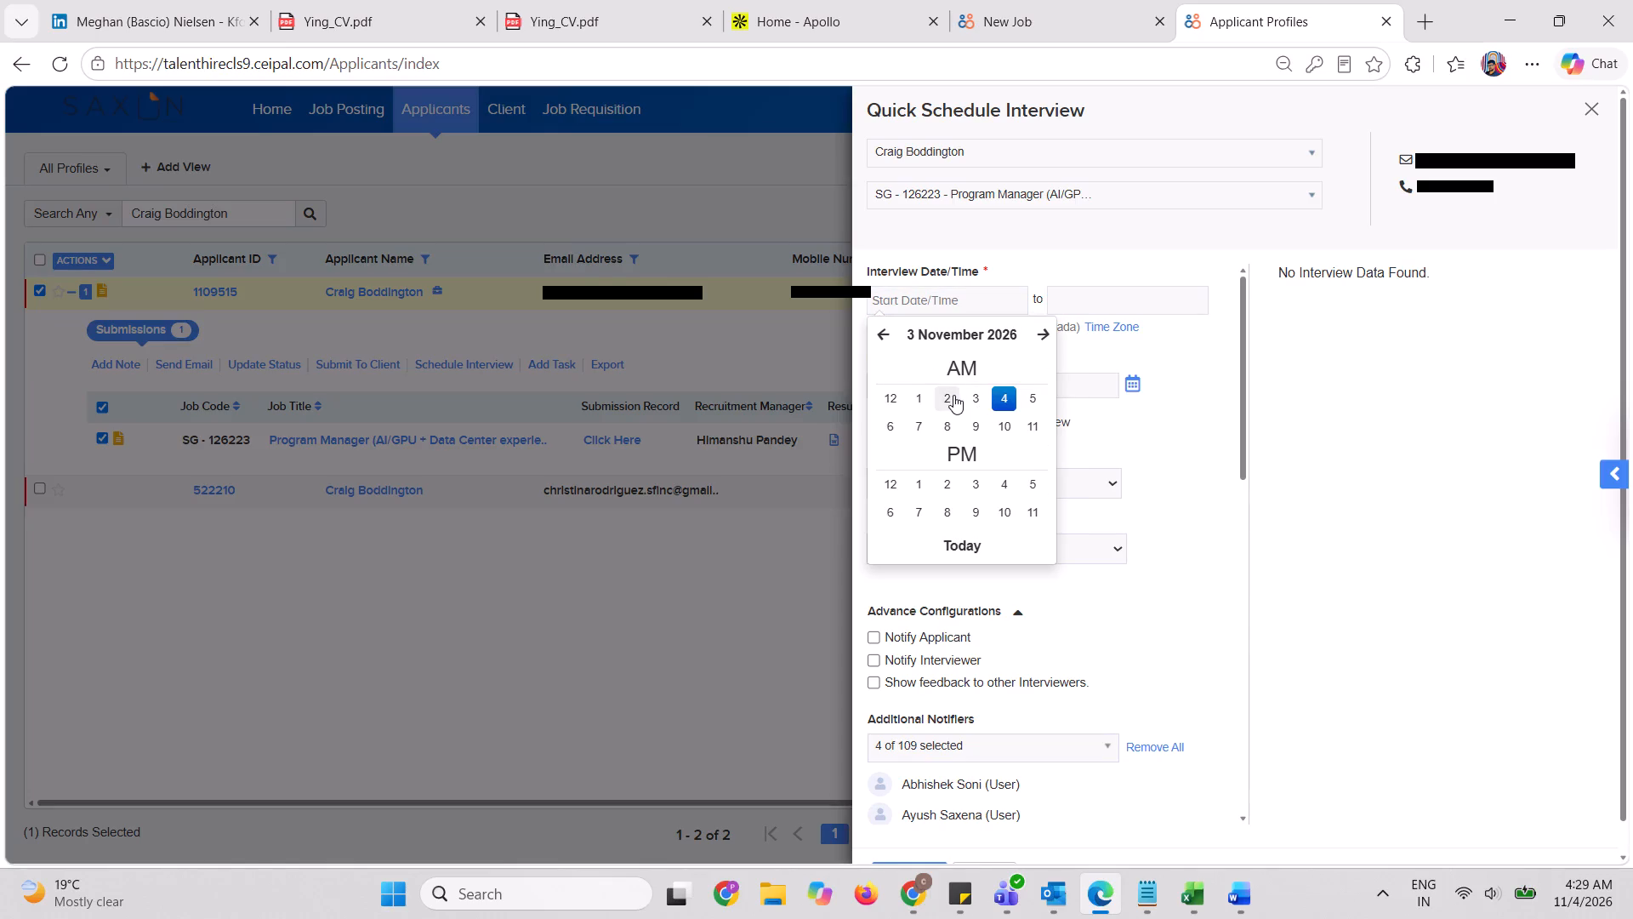
pyautogui.click(953, 397)
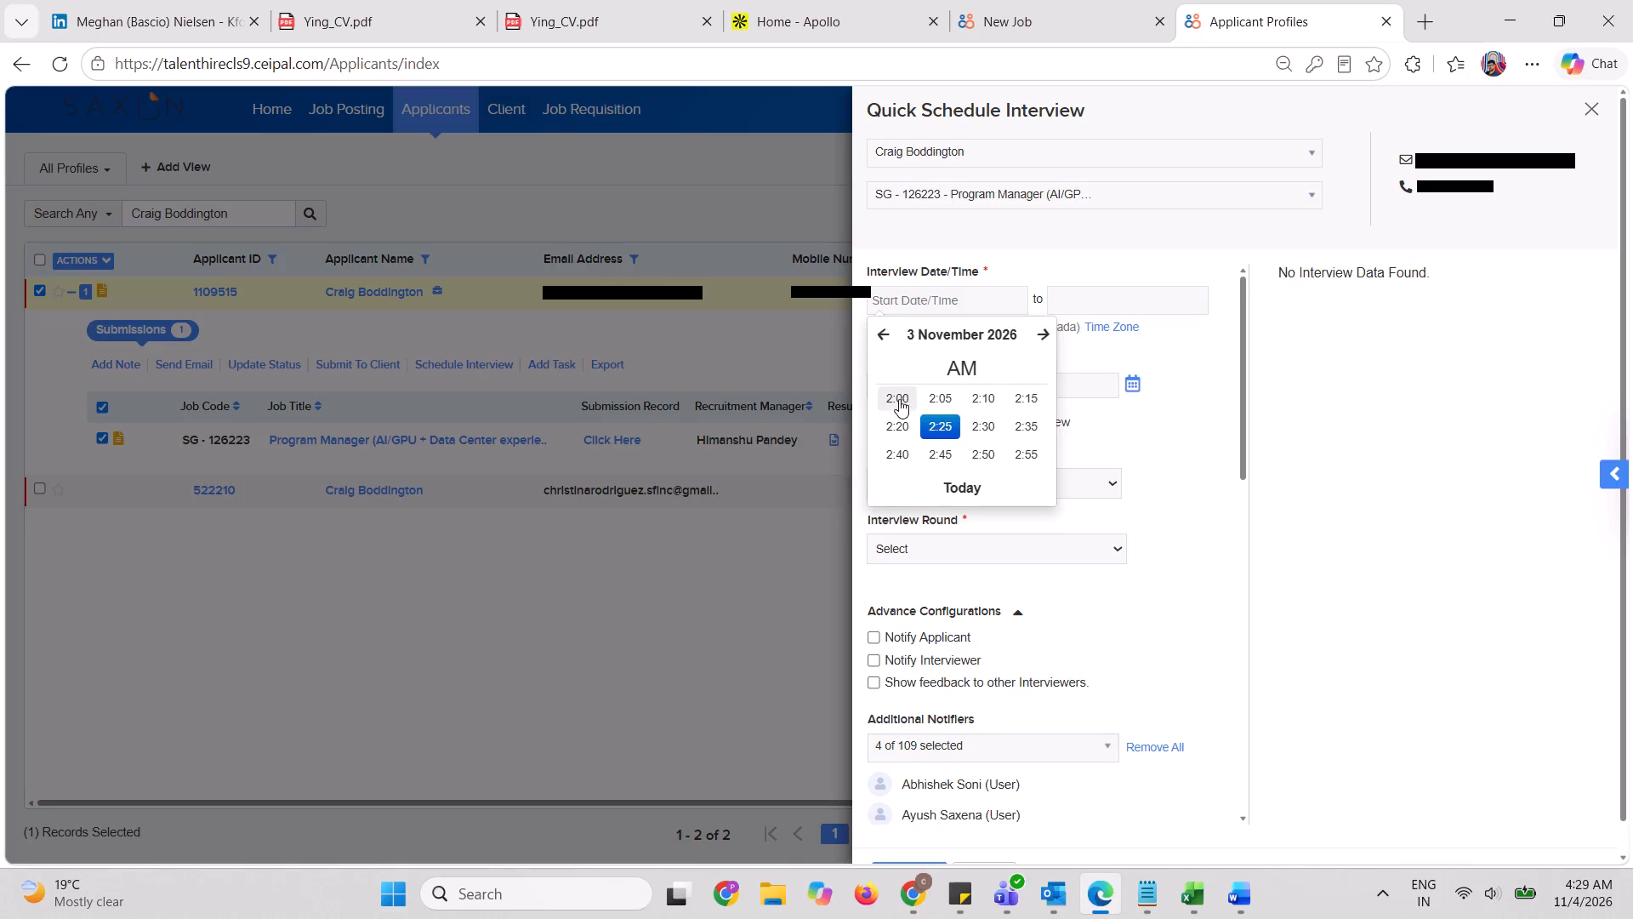
pyautogui.click(899, 399)
pyautogui.click(1078, 307)
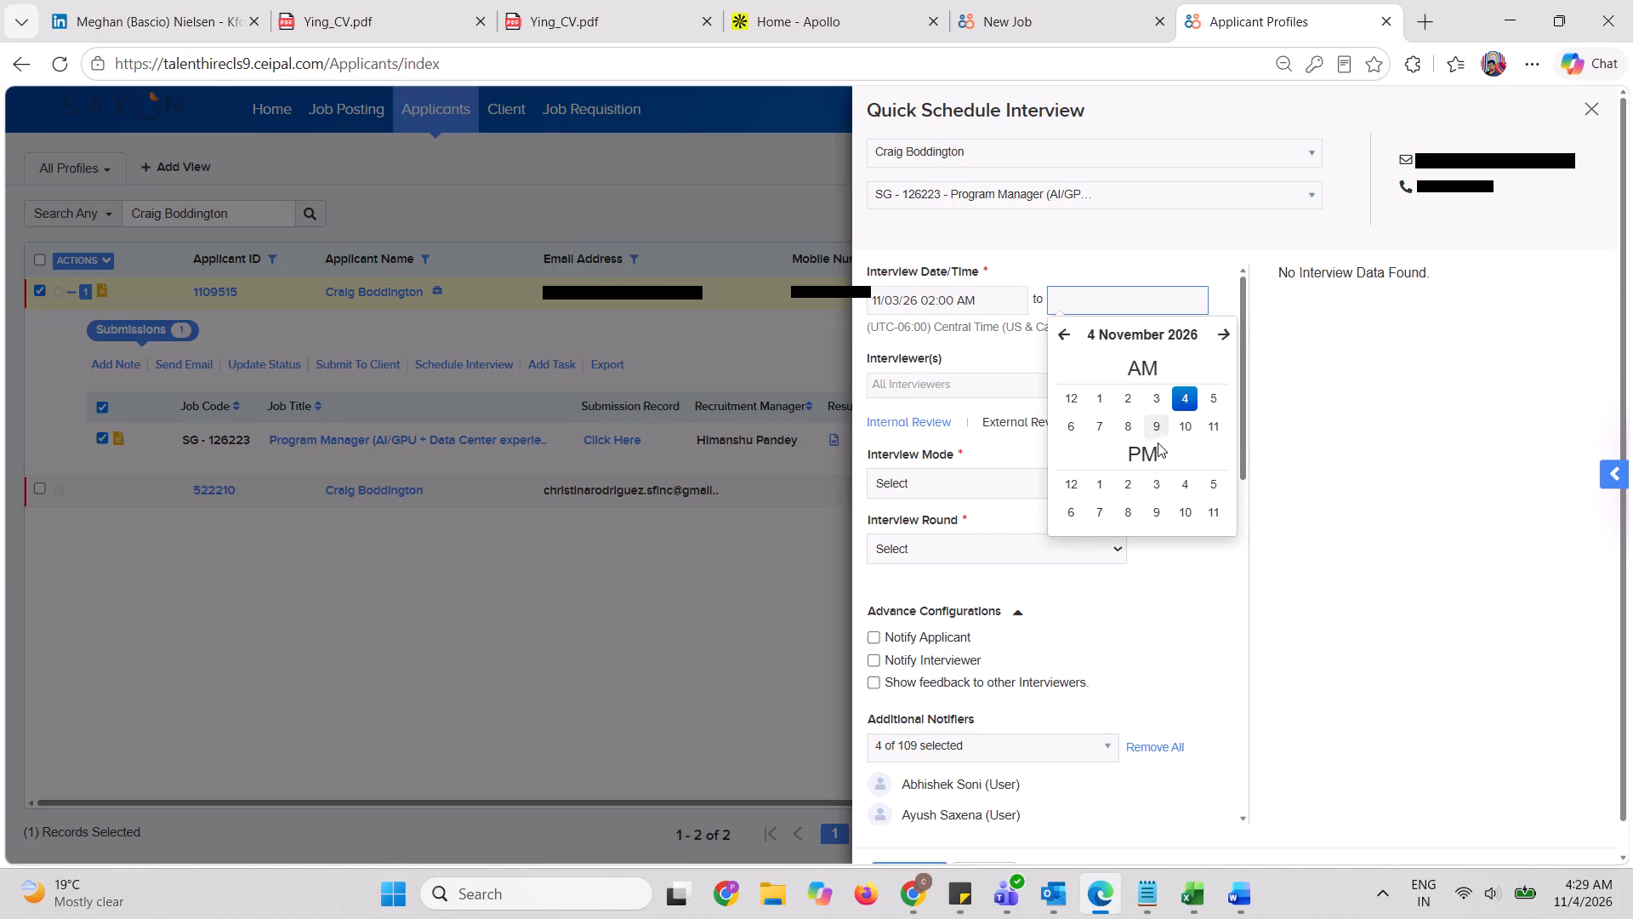
pyautogui.click(1131, 396)
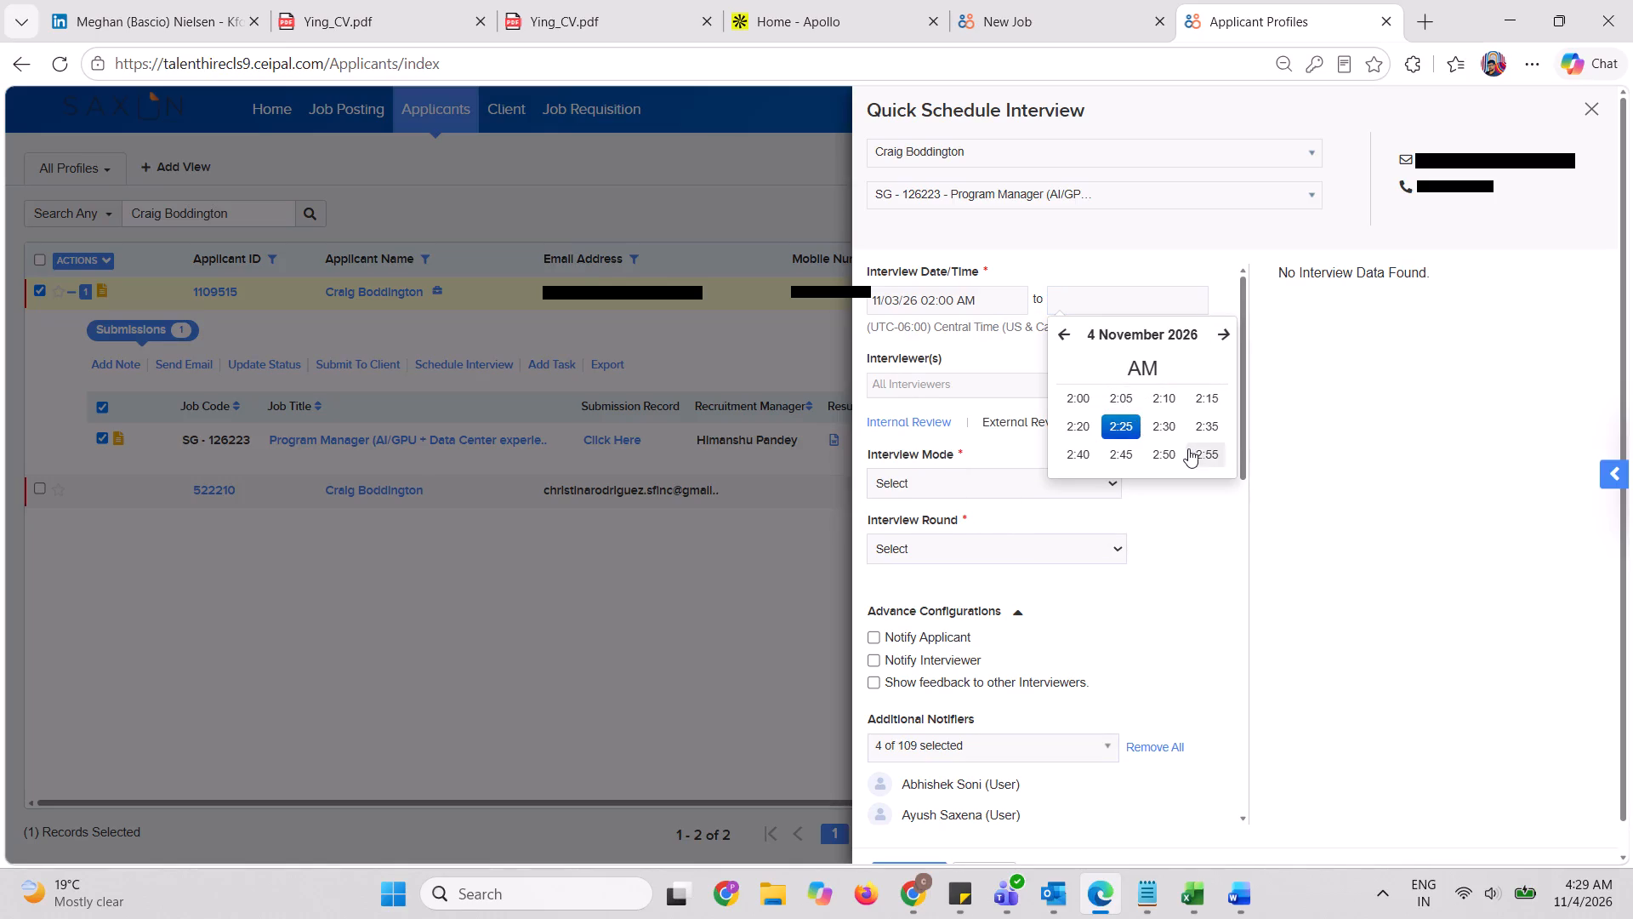
pyautogui.click(1087, 454)
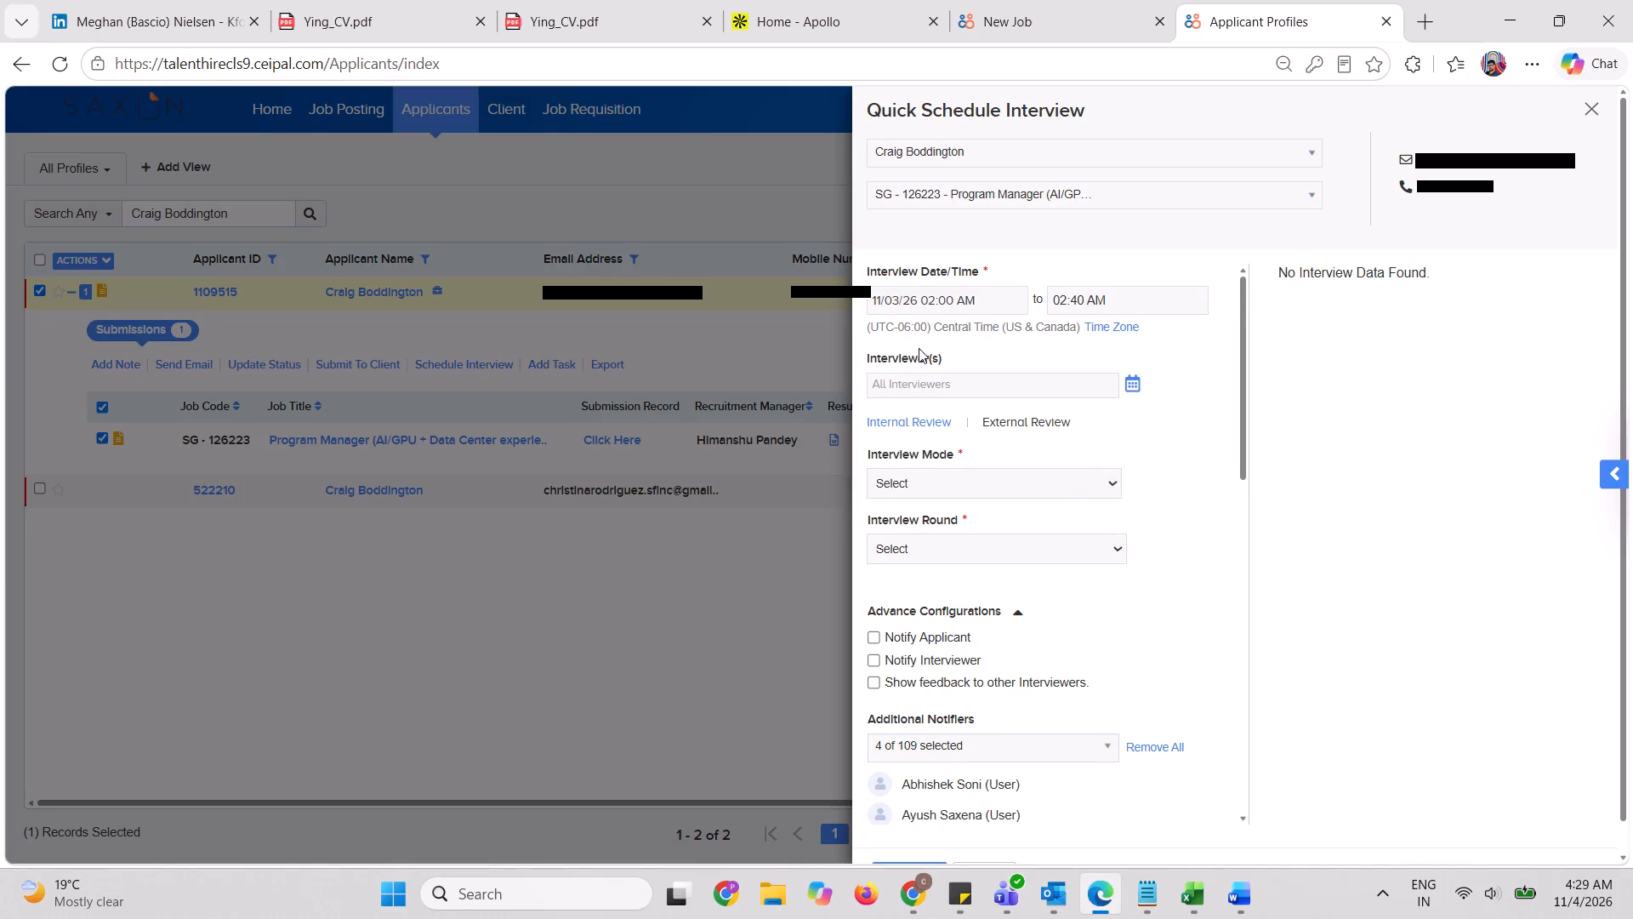
# Leave the interviewers blank and set the interview mode to Video and the interview round to End Client Interview.
pyautogui.click(912, 379)
pyautogui.click(1171, 442)
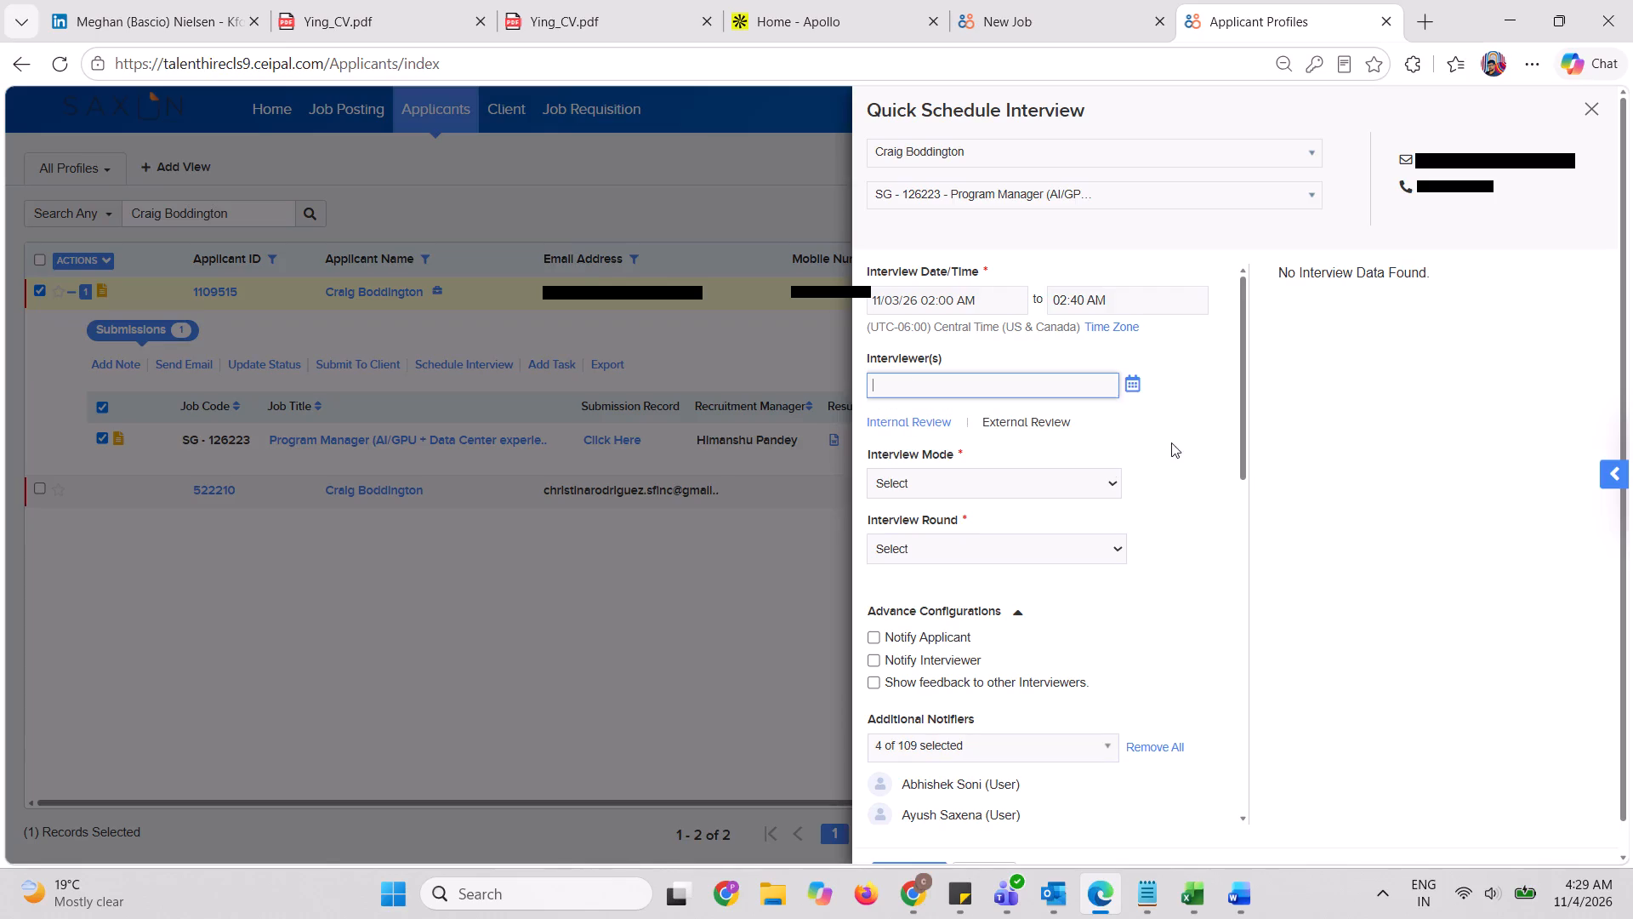
pyautogui.scroll(-1, 929, 486)
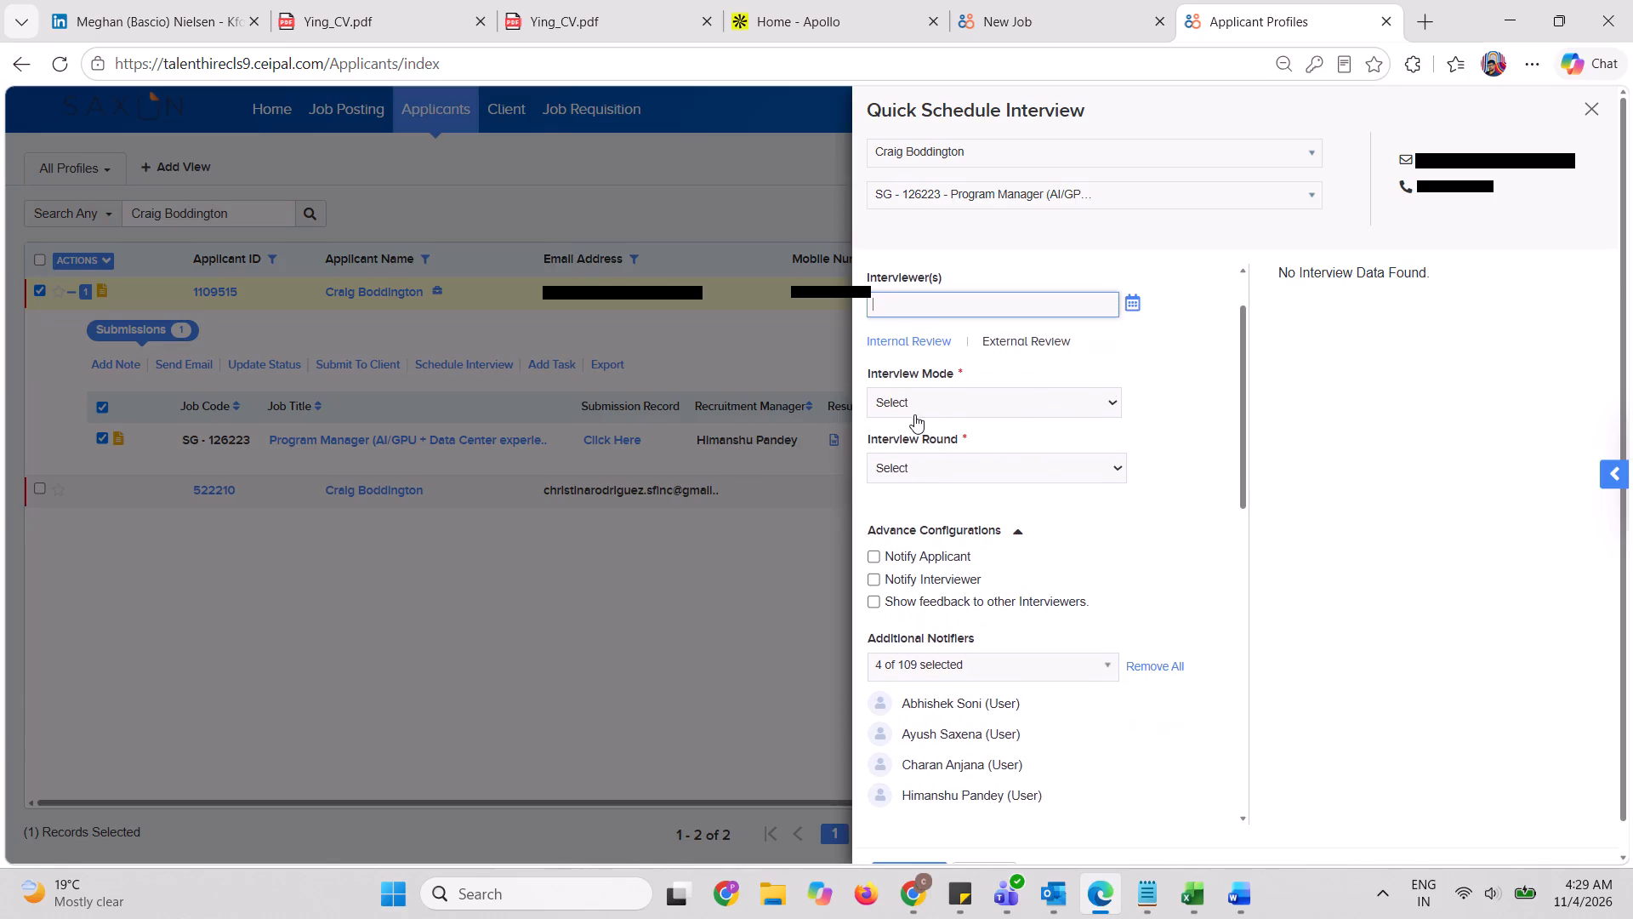
pyautogui.click(913, 413)
pyautogui.scroll(-1, 942, 762)
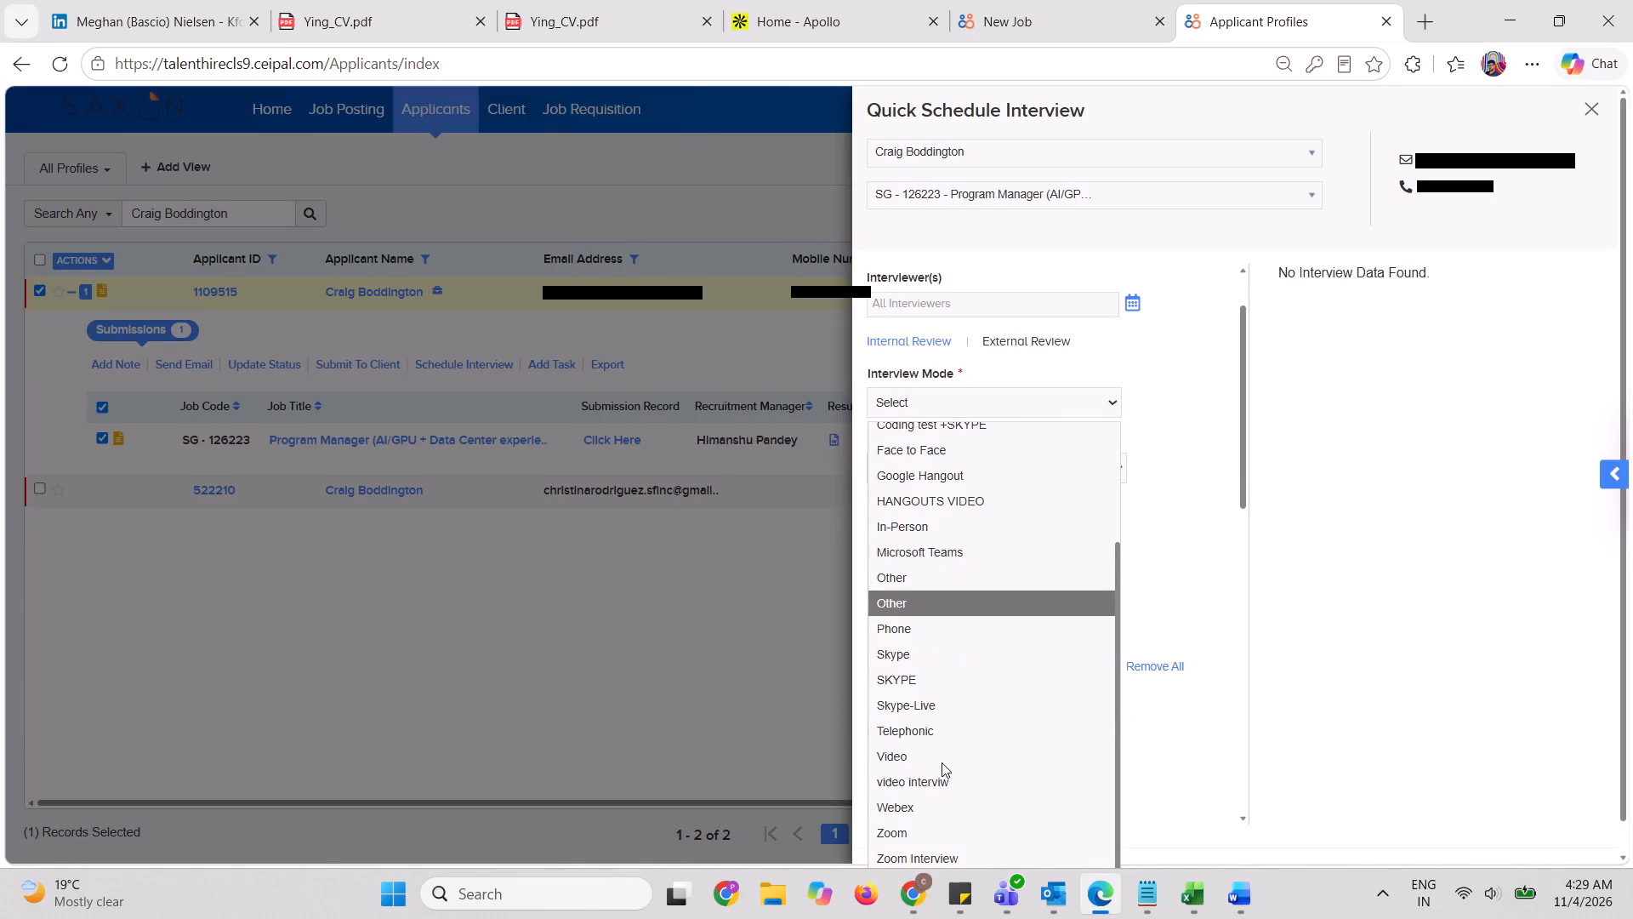
pyautogui.click(942, 753)
pyautogui.click(938, 488)
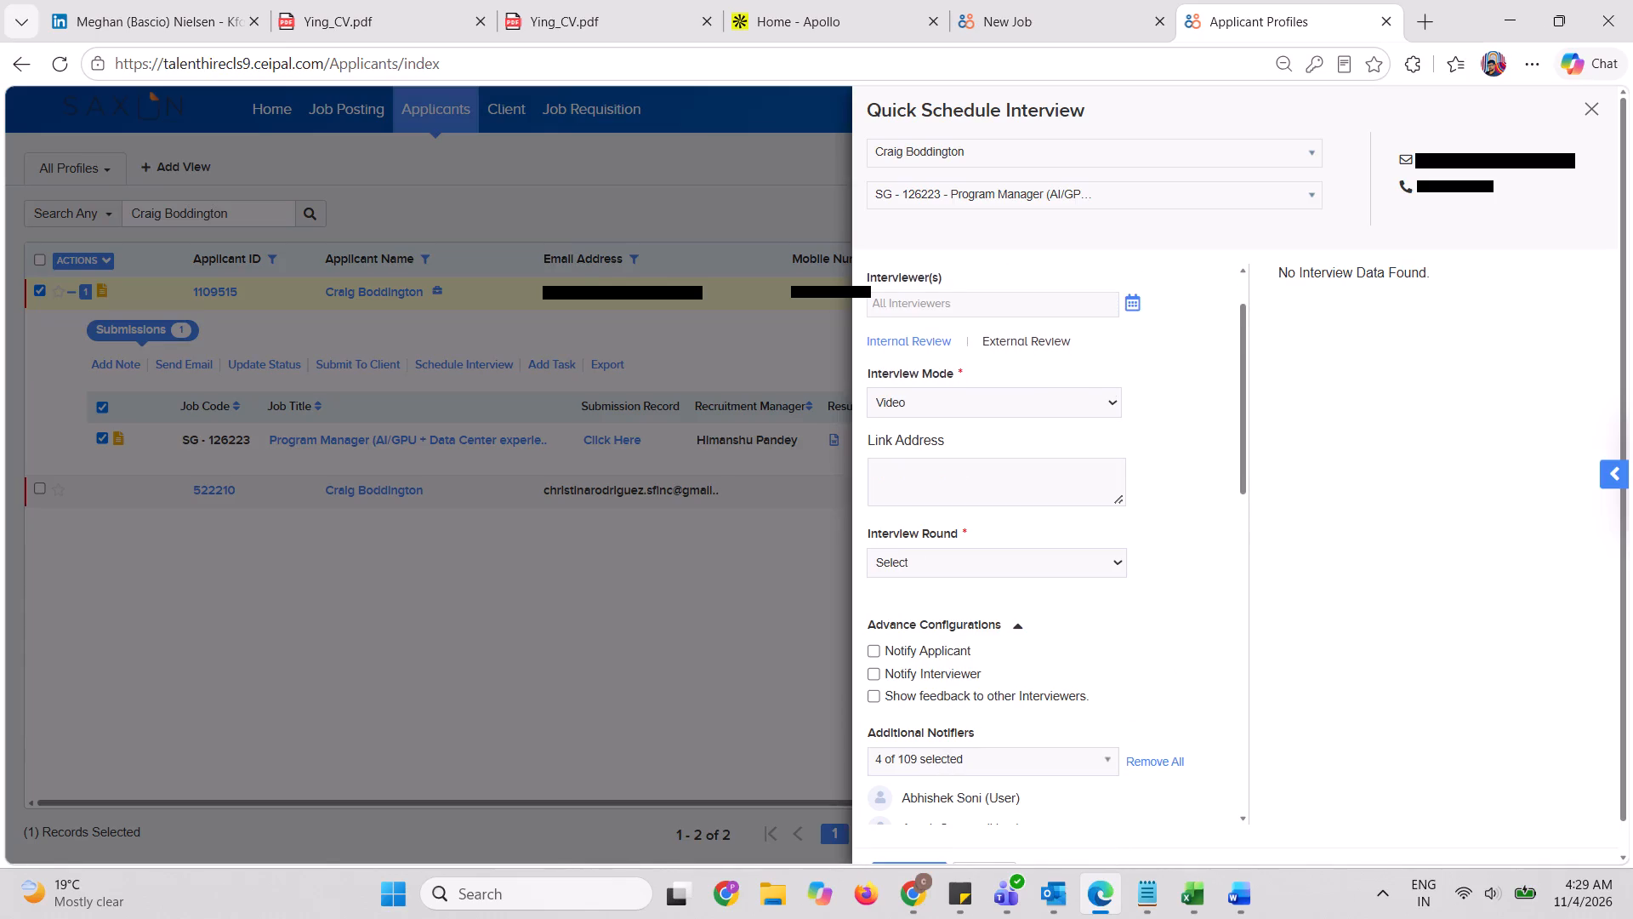
pyautogui.scroll(-1, 938, 488)
pyautogui.click(955, 454)
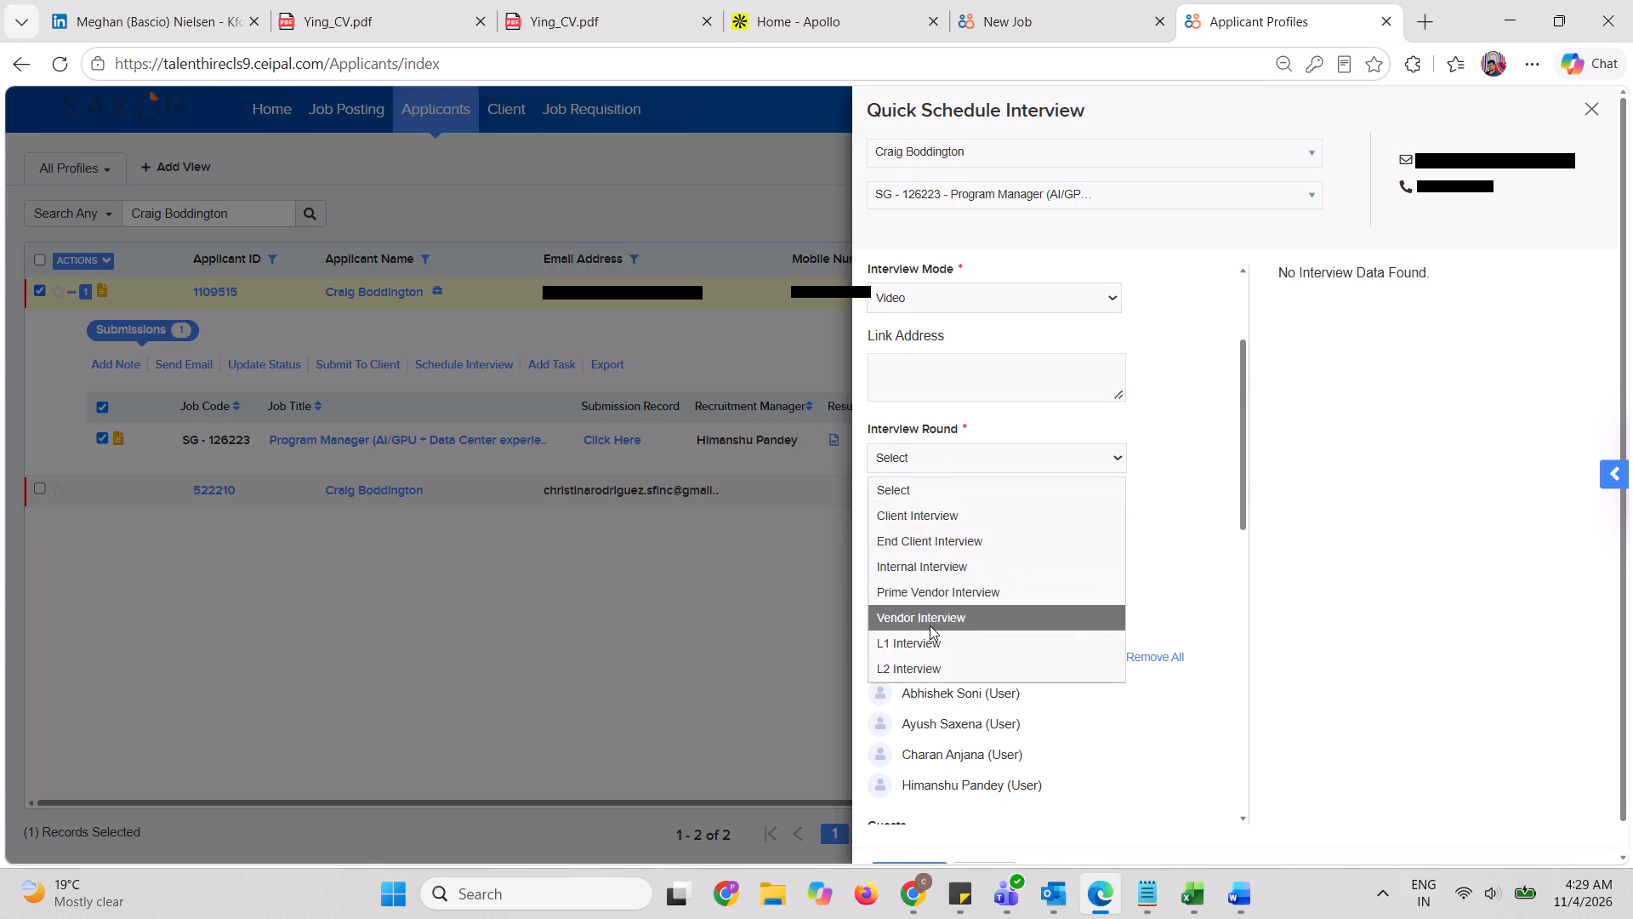
pyautogui.click(920, 533)
# Replace all additional notifiers with only the first user matching "ayu", leaving the remaining interview fields as they are.
pyautogui.scroll(-2, 920, 533)
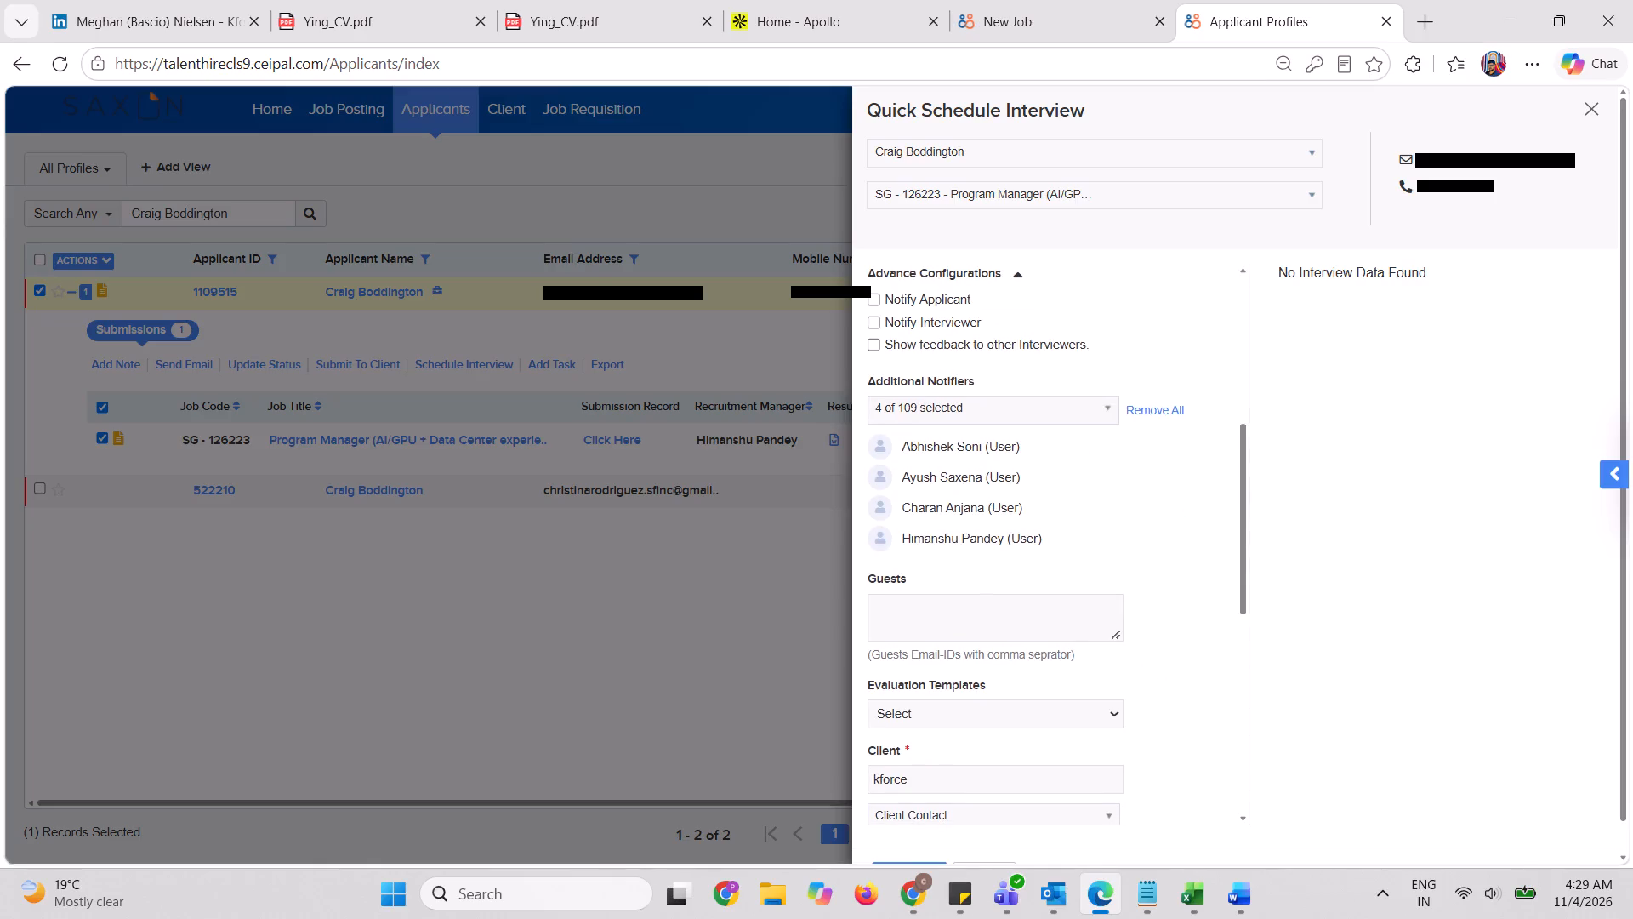
pyautogui.scroll(-1, 920, 533)
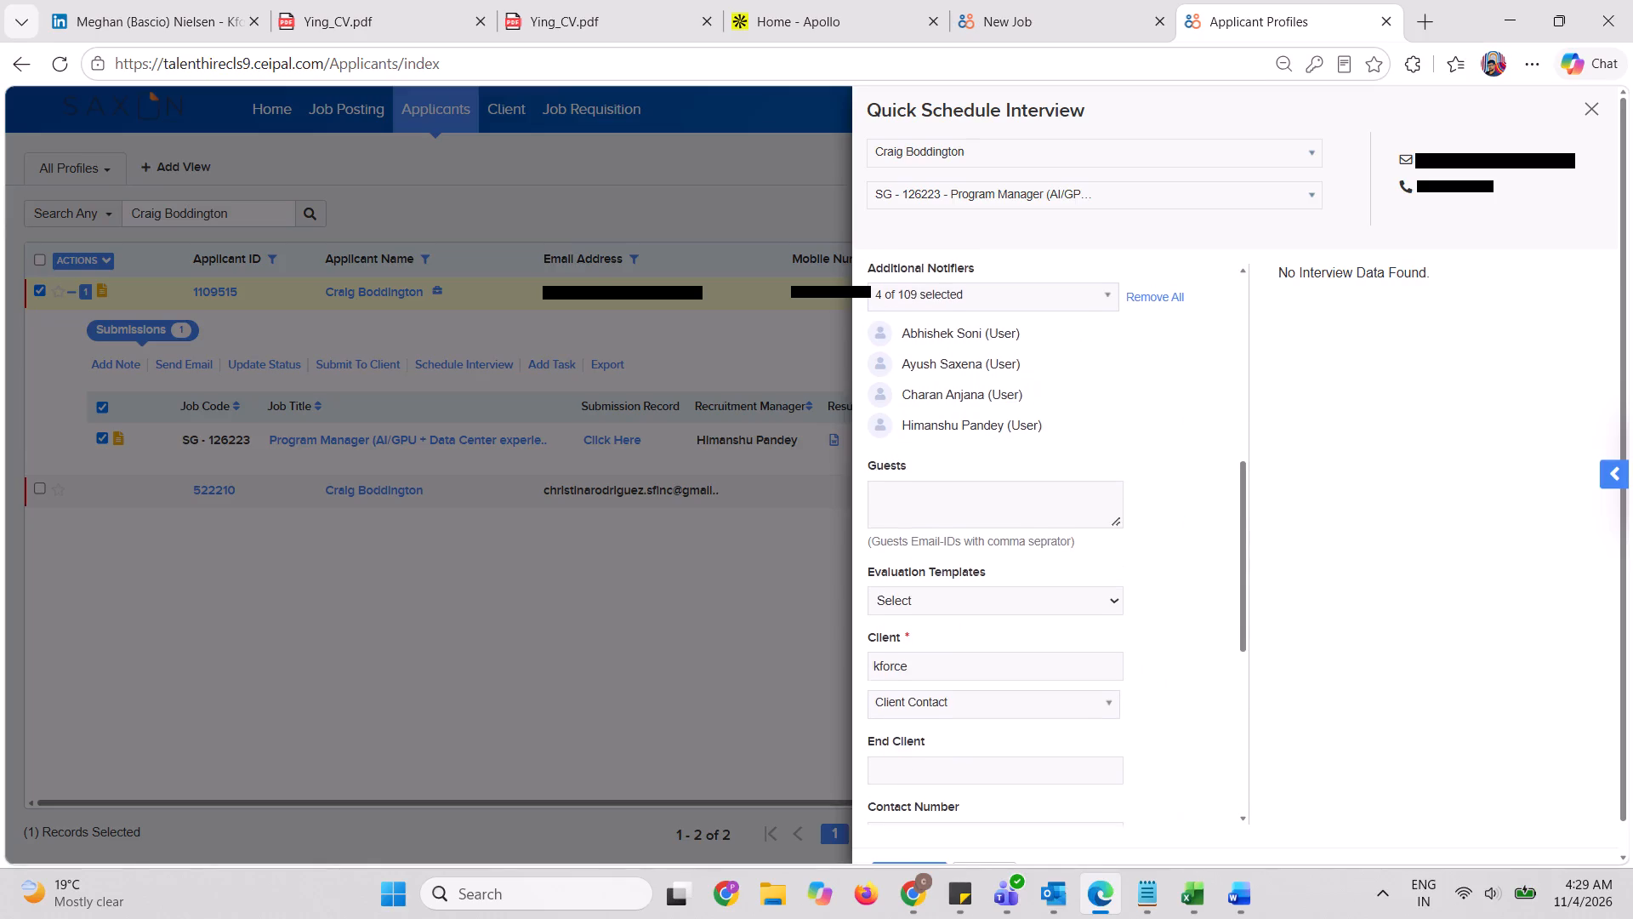
pyautogui.scroll(-1, 920, 533)
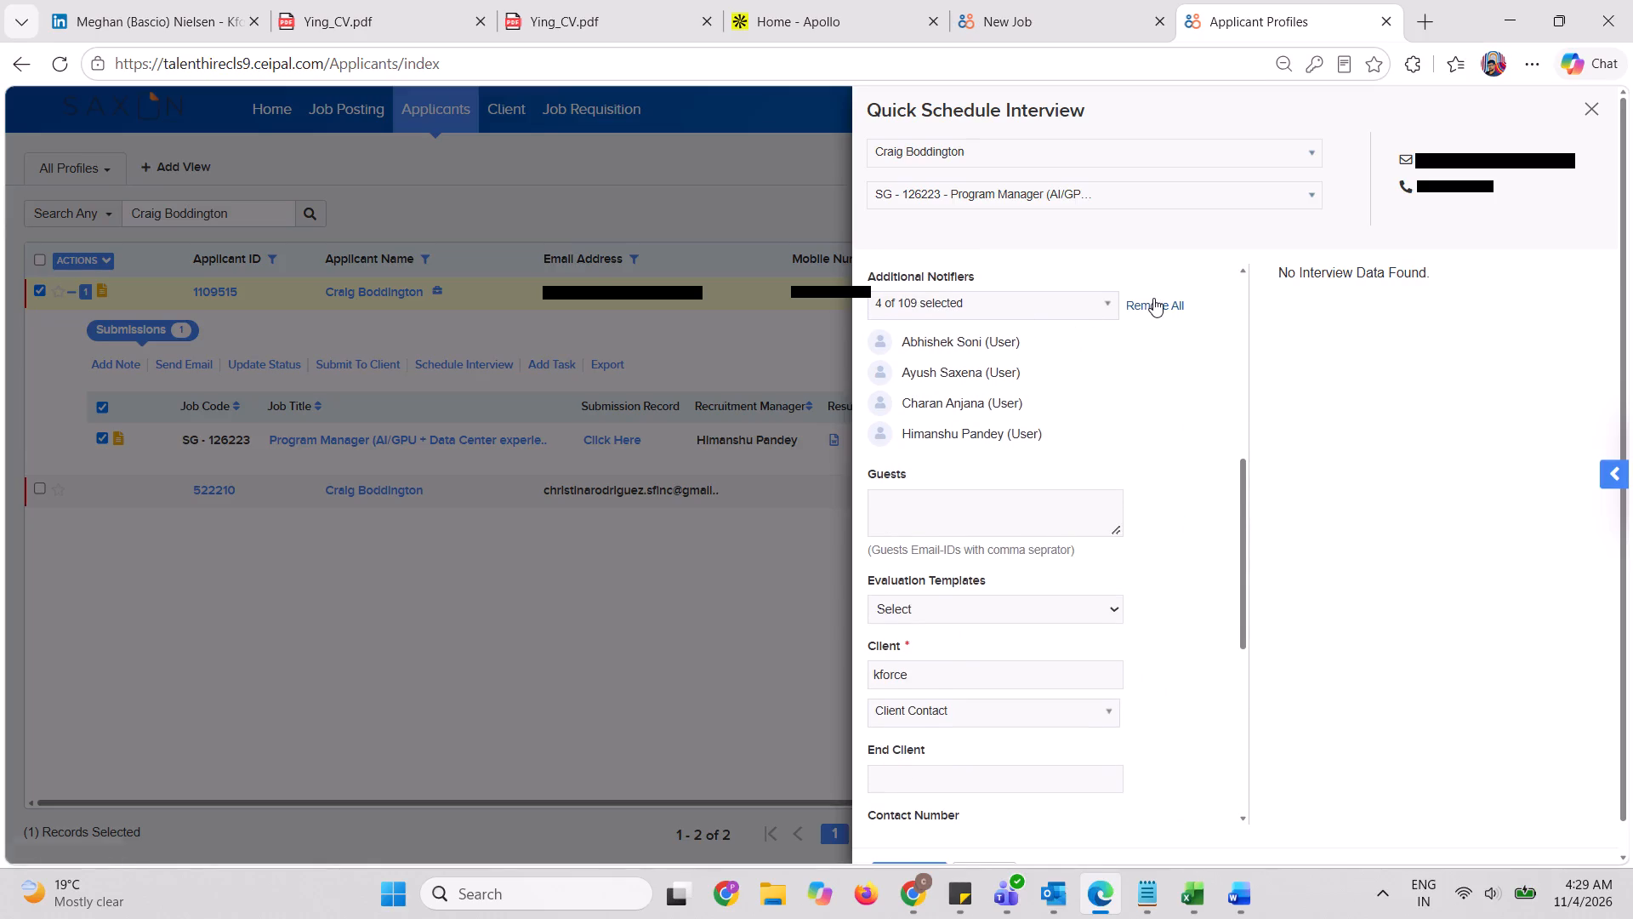
pyautogui.click(1184, 304)
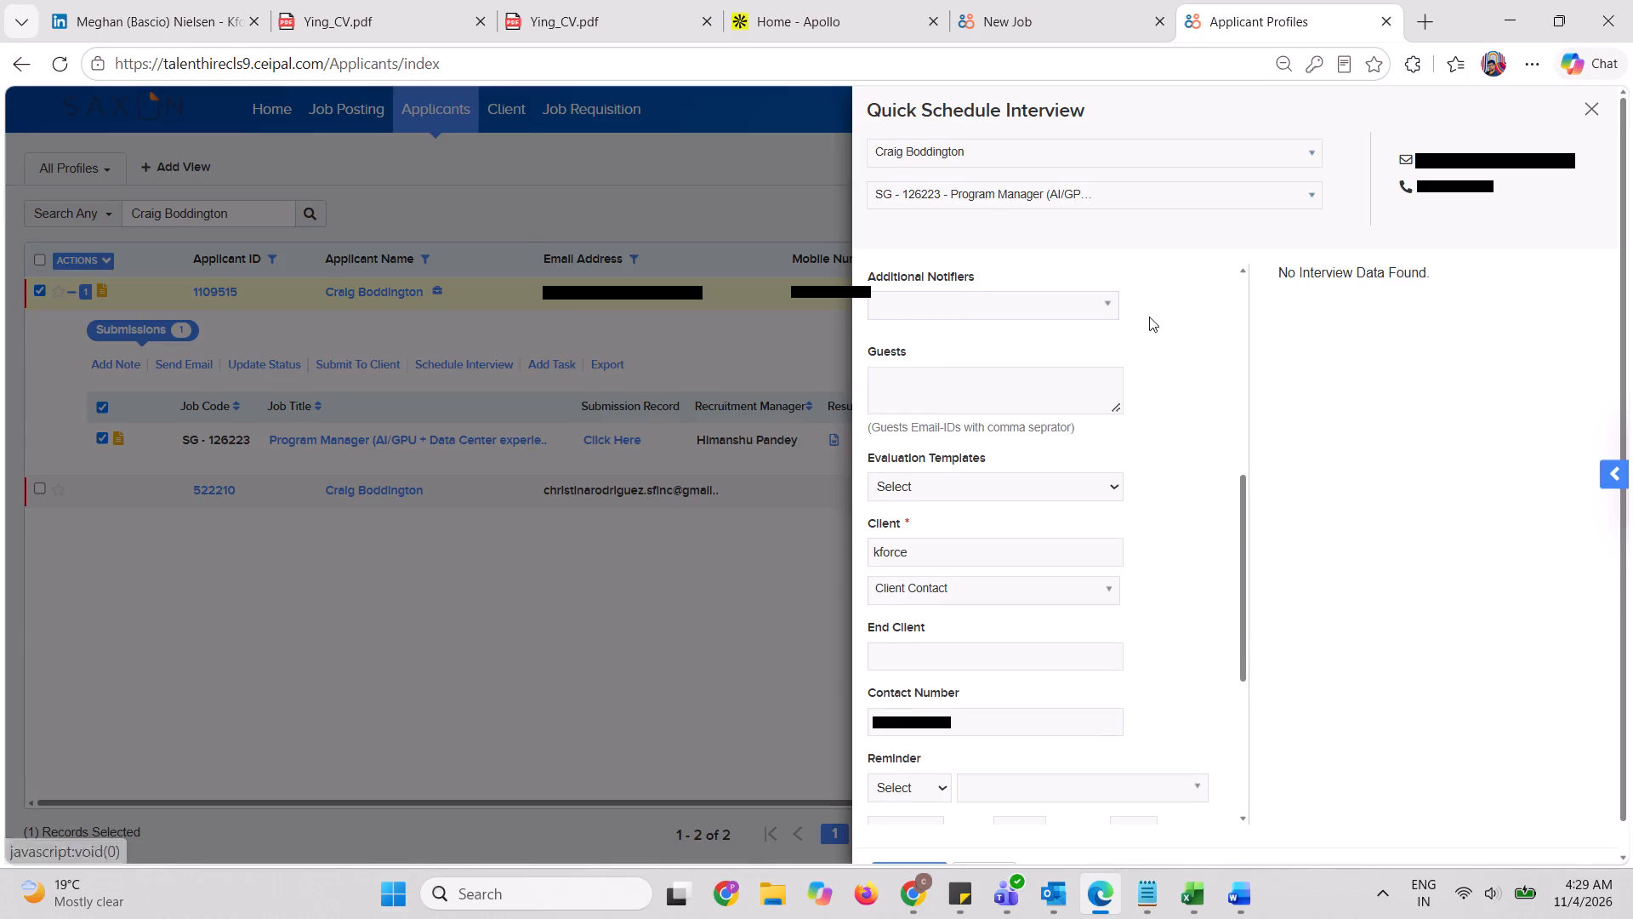
pyautogui.click(929, 319)
pyautogui.click(935, 311)
pyautogui.click(935, 312)
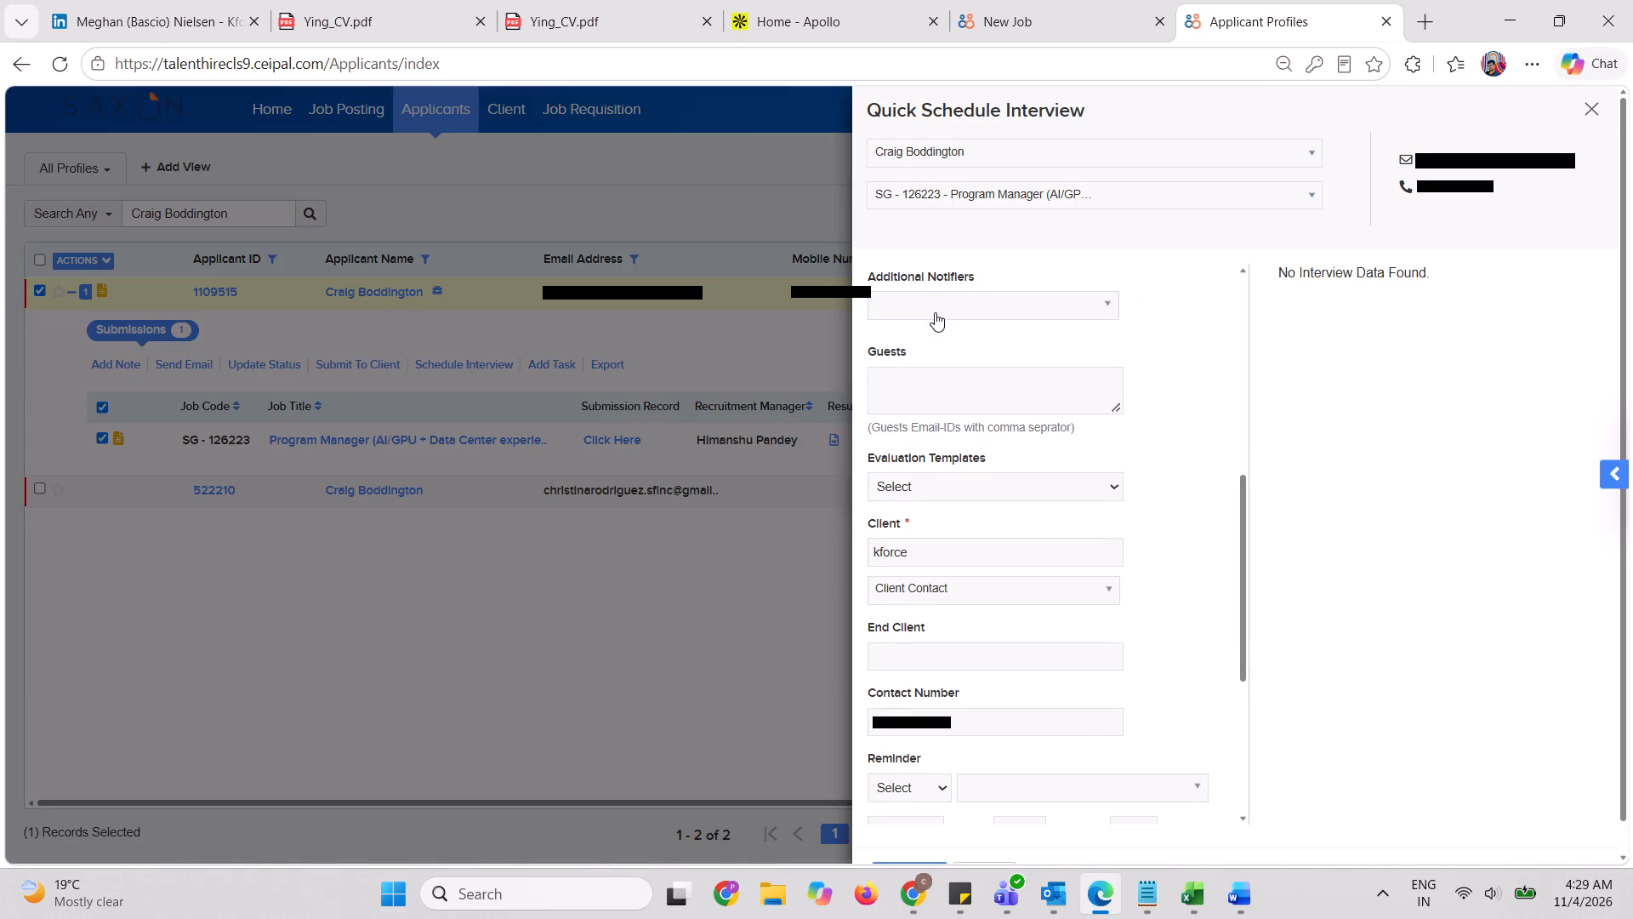
pyautogui.write('ayu')
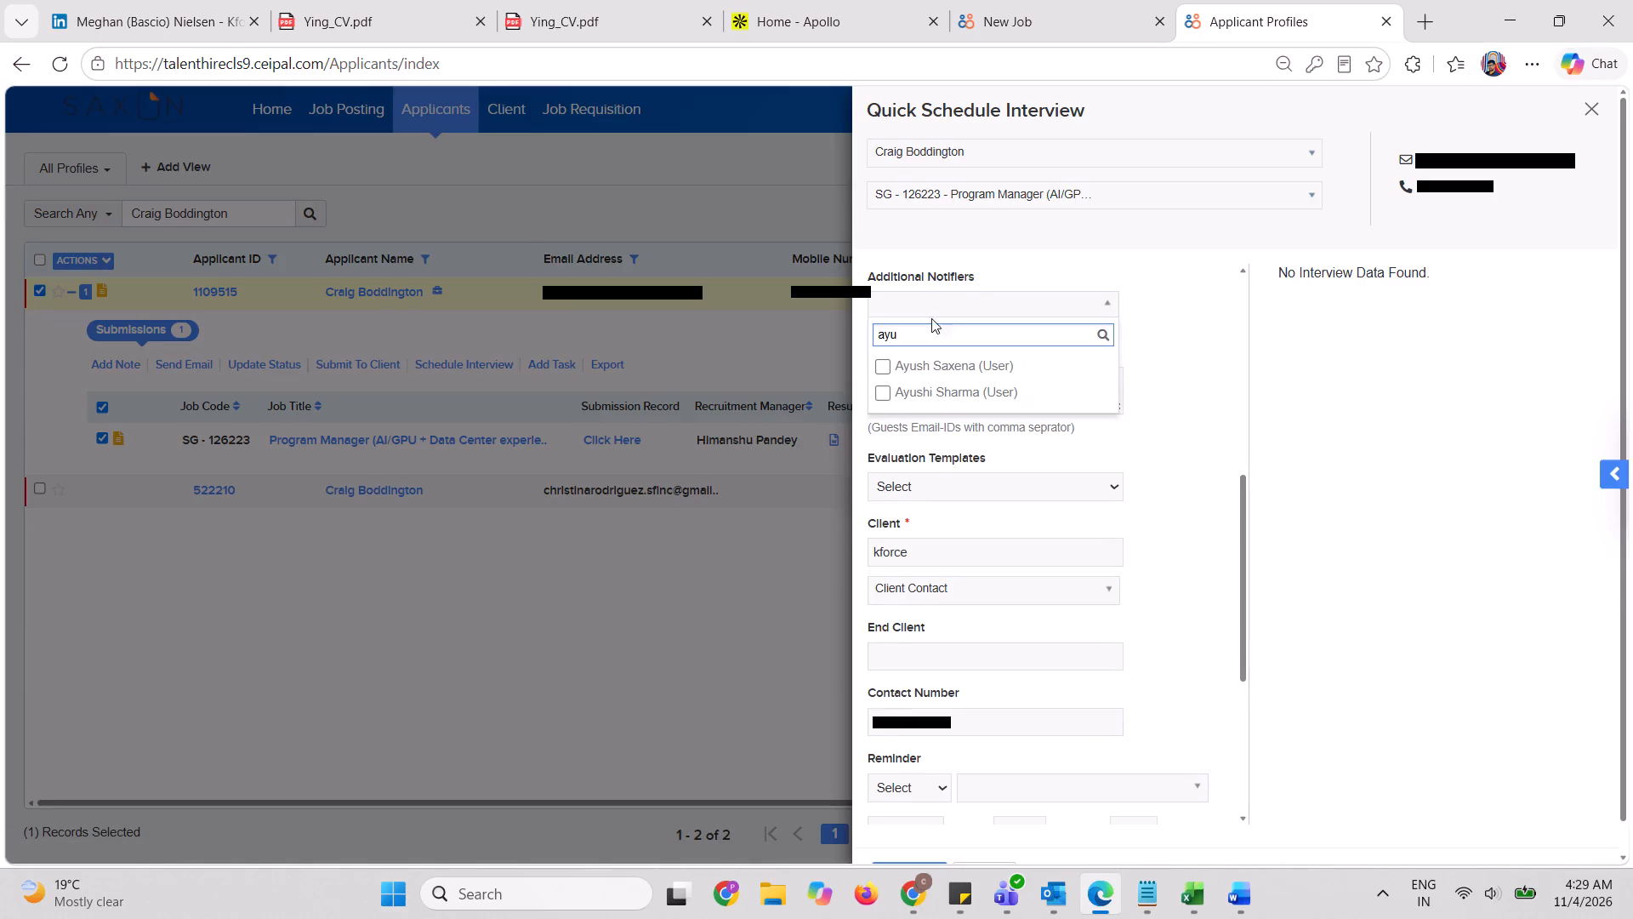
pyautogui.click(883, 368)
pyautogui.click(1202, 436)
pyautogui.scroll(-2, 1202, 436)
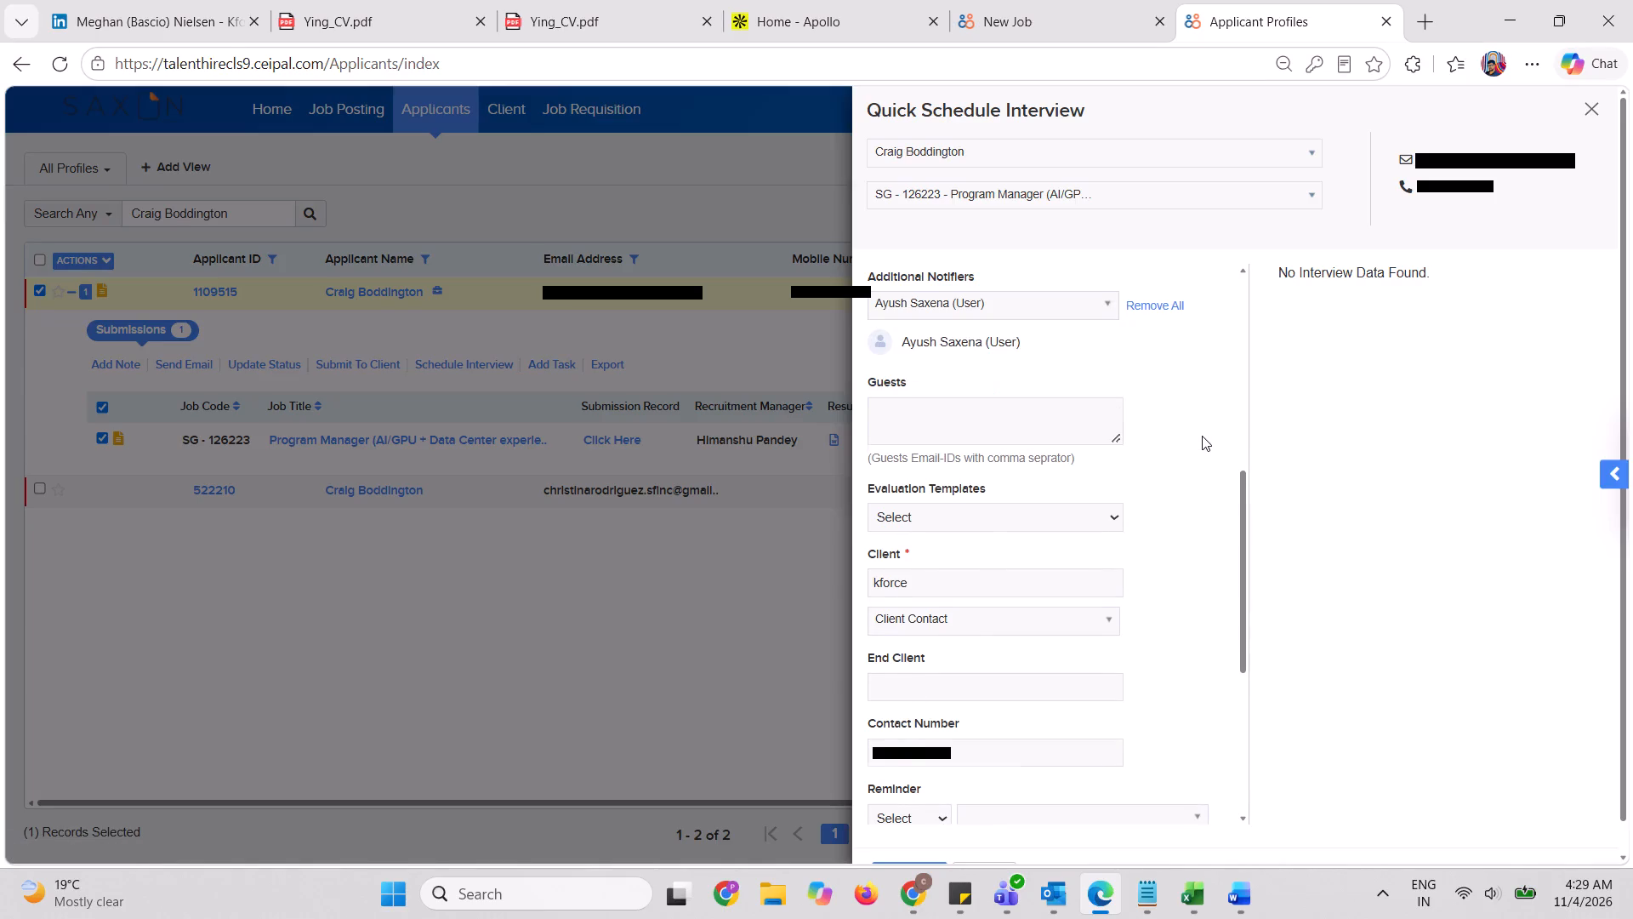
pyautogui.scroll(-6, 1202, 436)
pyautogui.scroll(-3, 1095, 478)
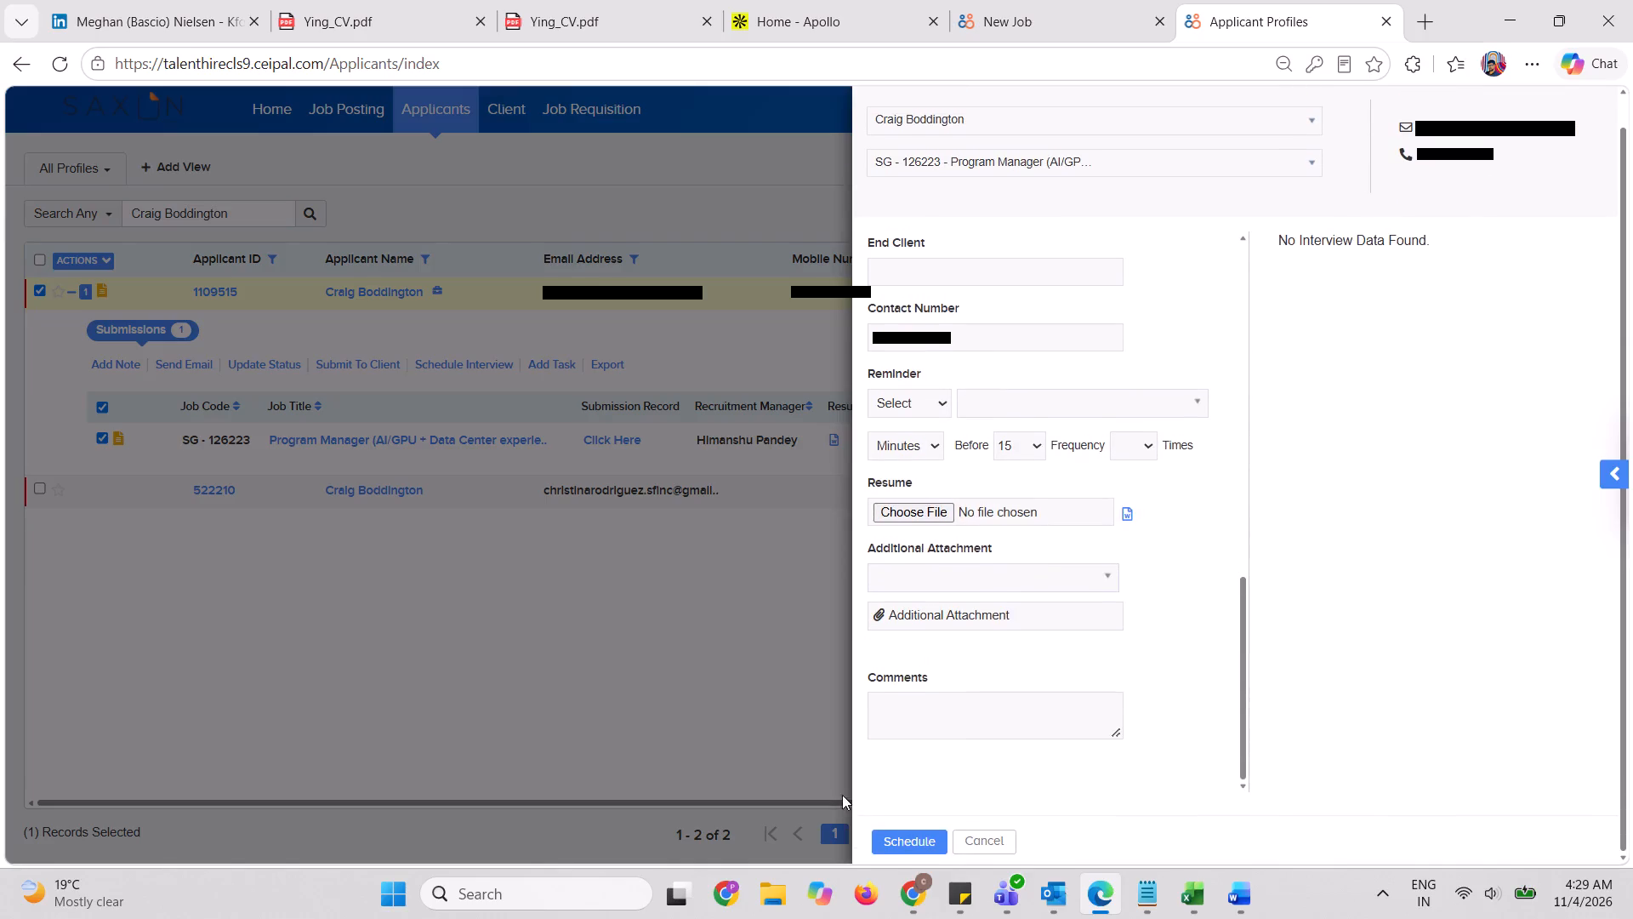
# Submit the interview schedule for the Program Manager (AI/GPU + Data Center experience) submission to bring up its email preview.
pyautogui.click(896, 839)
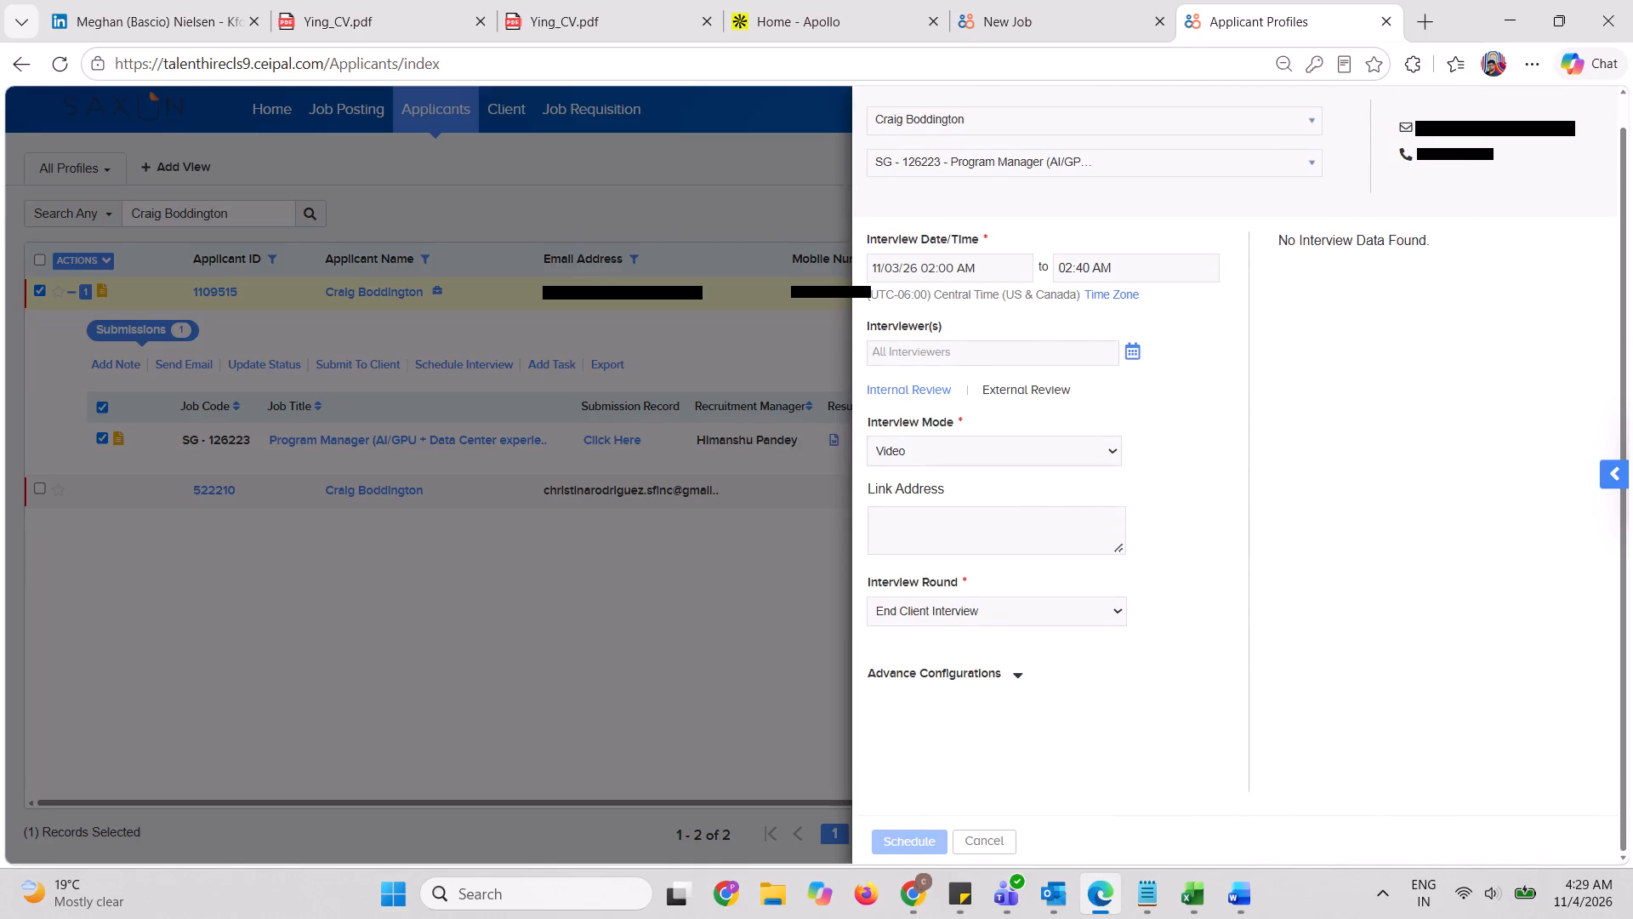
pyautogui.scroll(9, 991, 528)
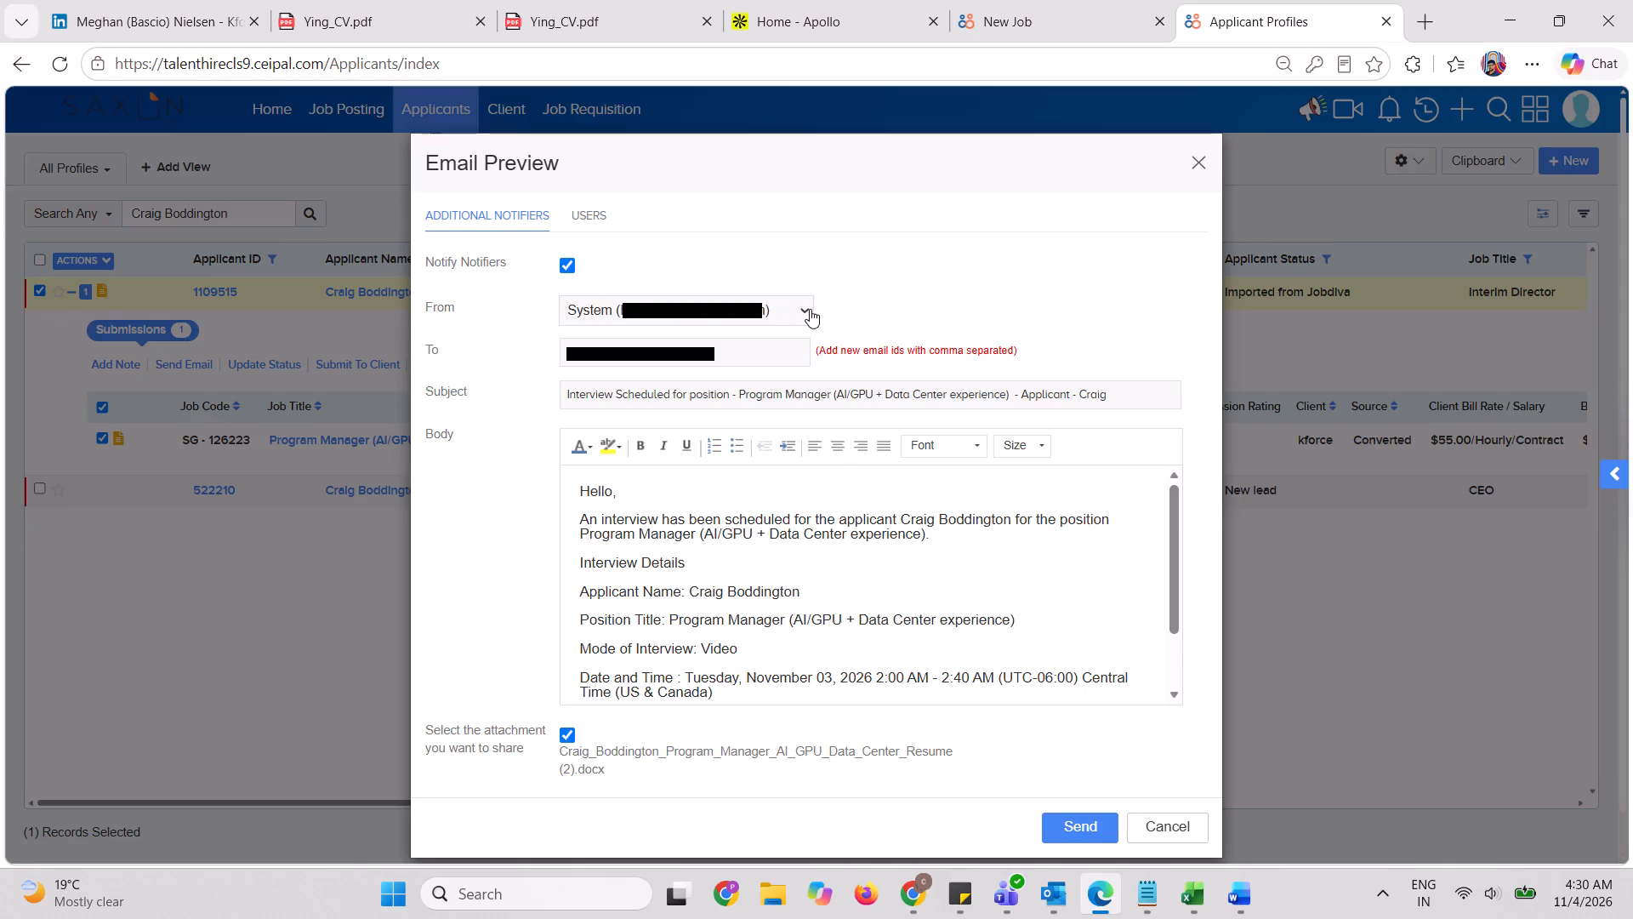
# Turn off Notify Notifiers in the email preview, keeping the System sender and the attached resume, review the body and send.
pyautogui.click(810, 309)
pyautogui.click(810, 309)
pyautogui.click(565, 267)
pyautogui.scroll(-6, 689, 520)
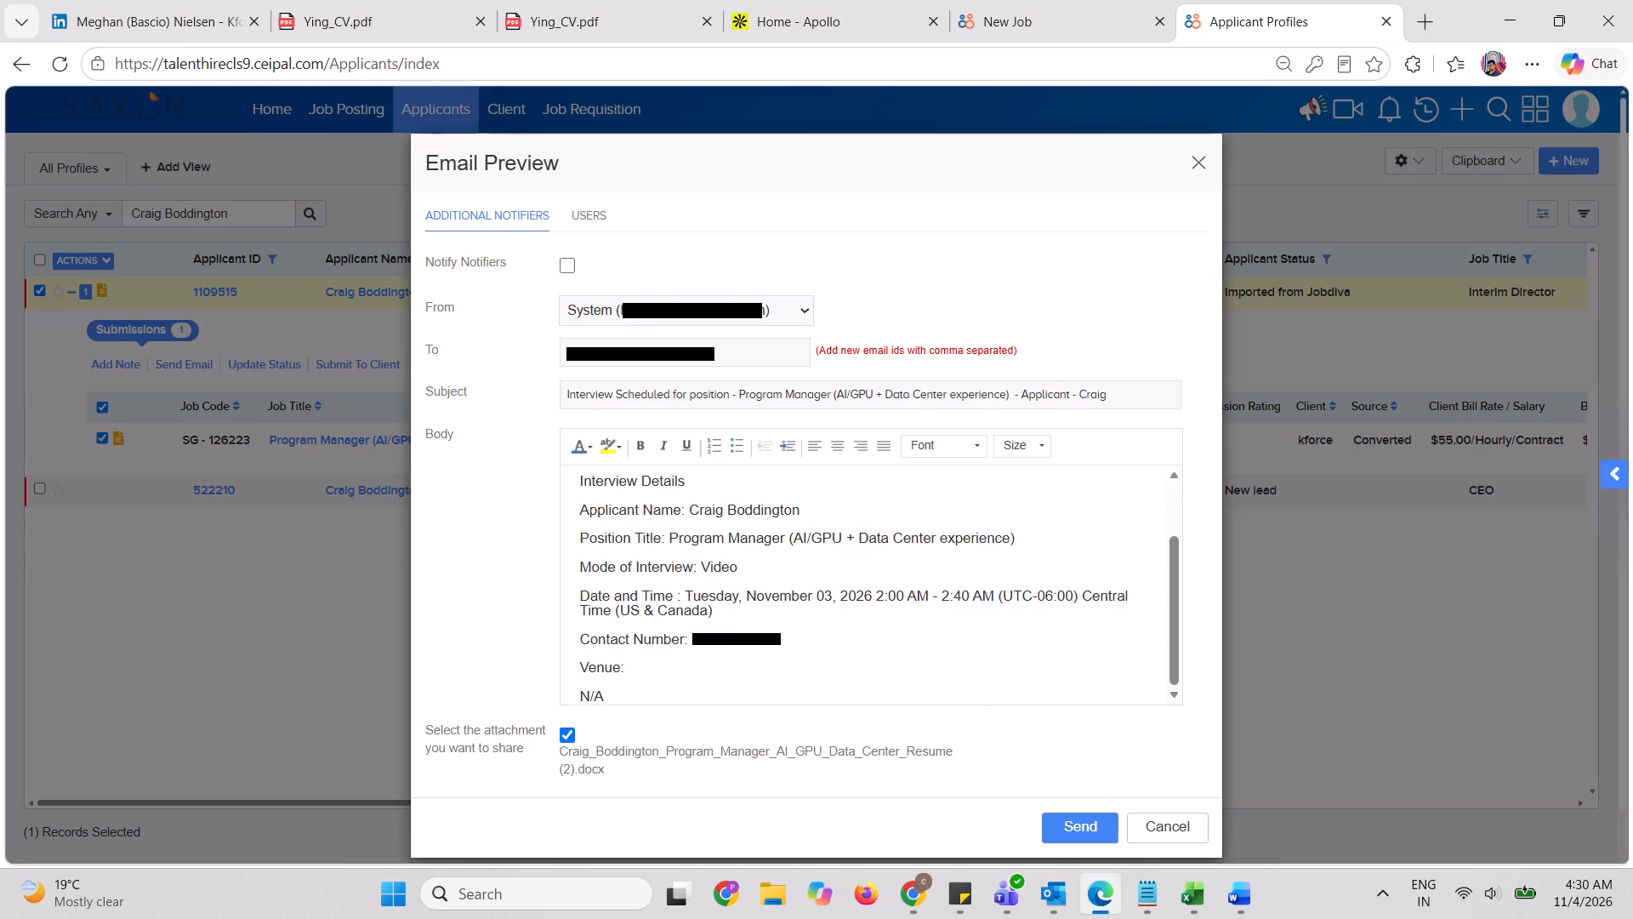
pyautogui.scroll(8, 890, 593)
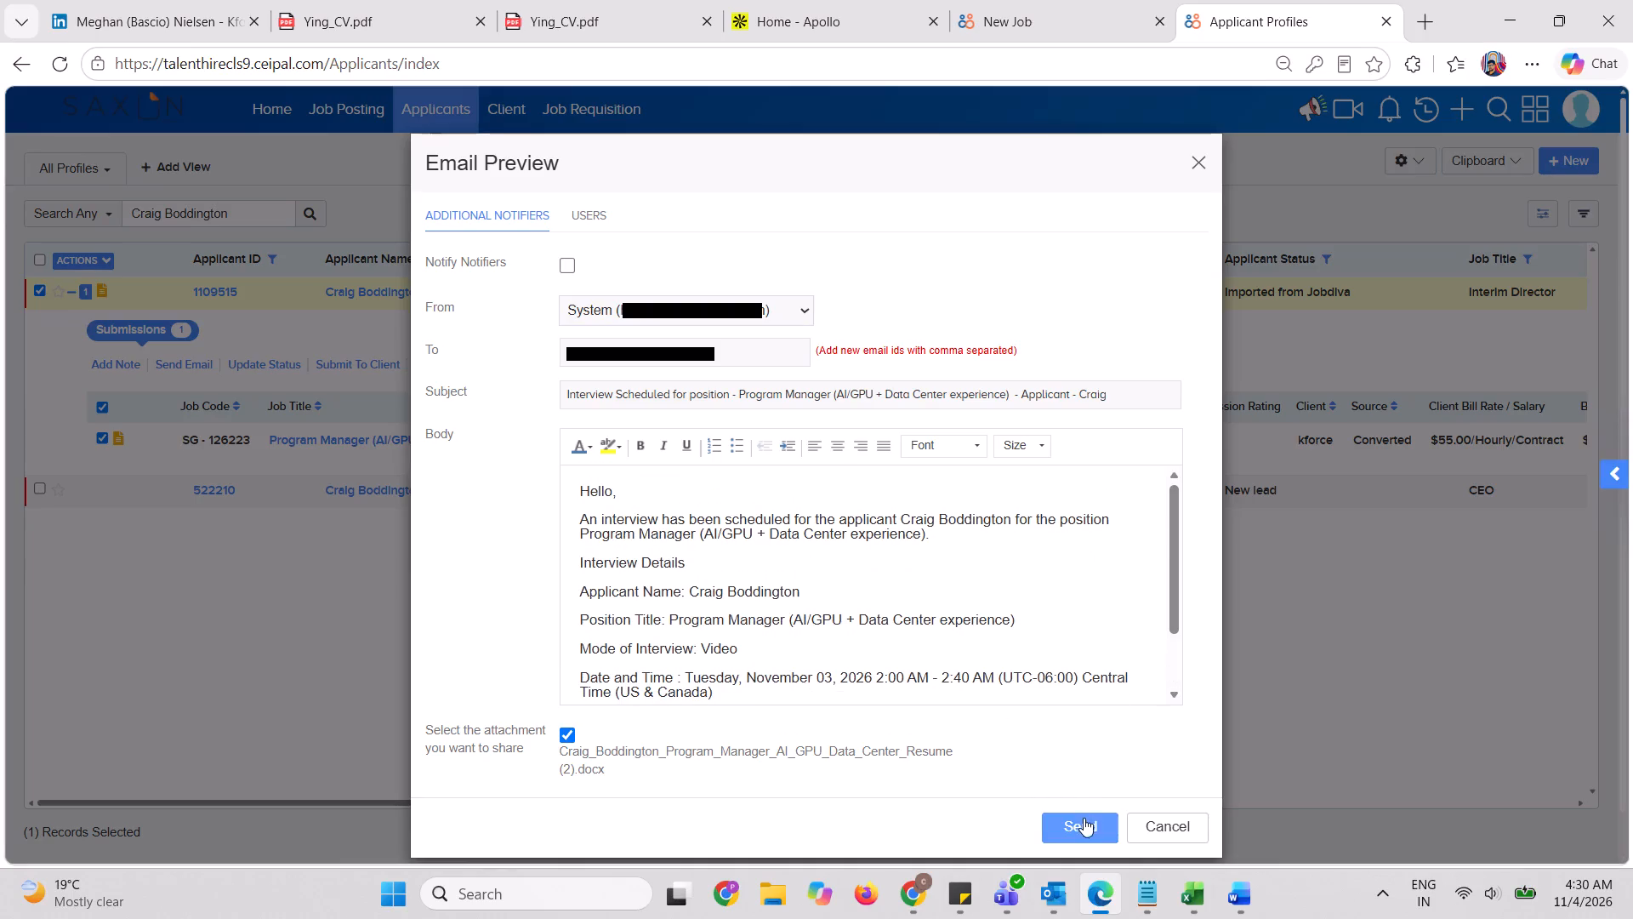
pyautogui.click(1082, 825)
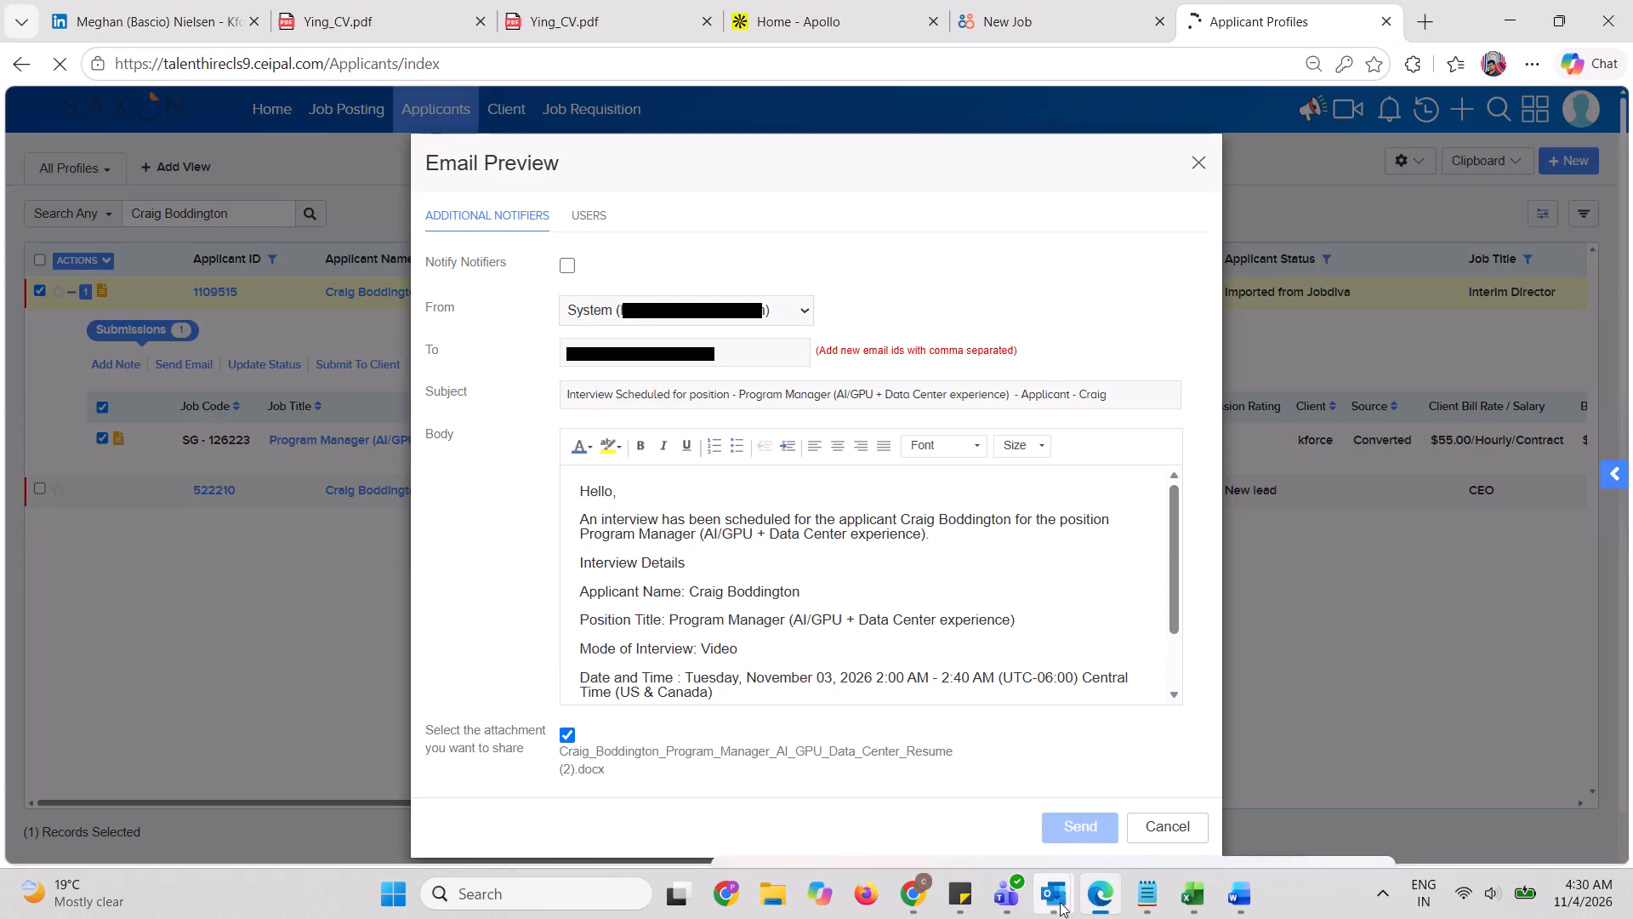
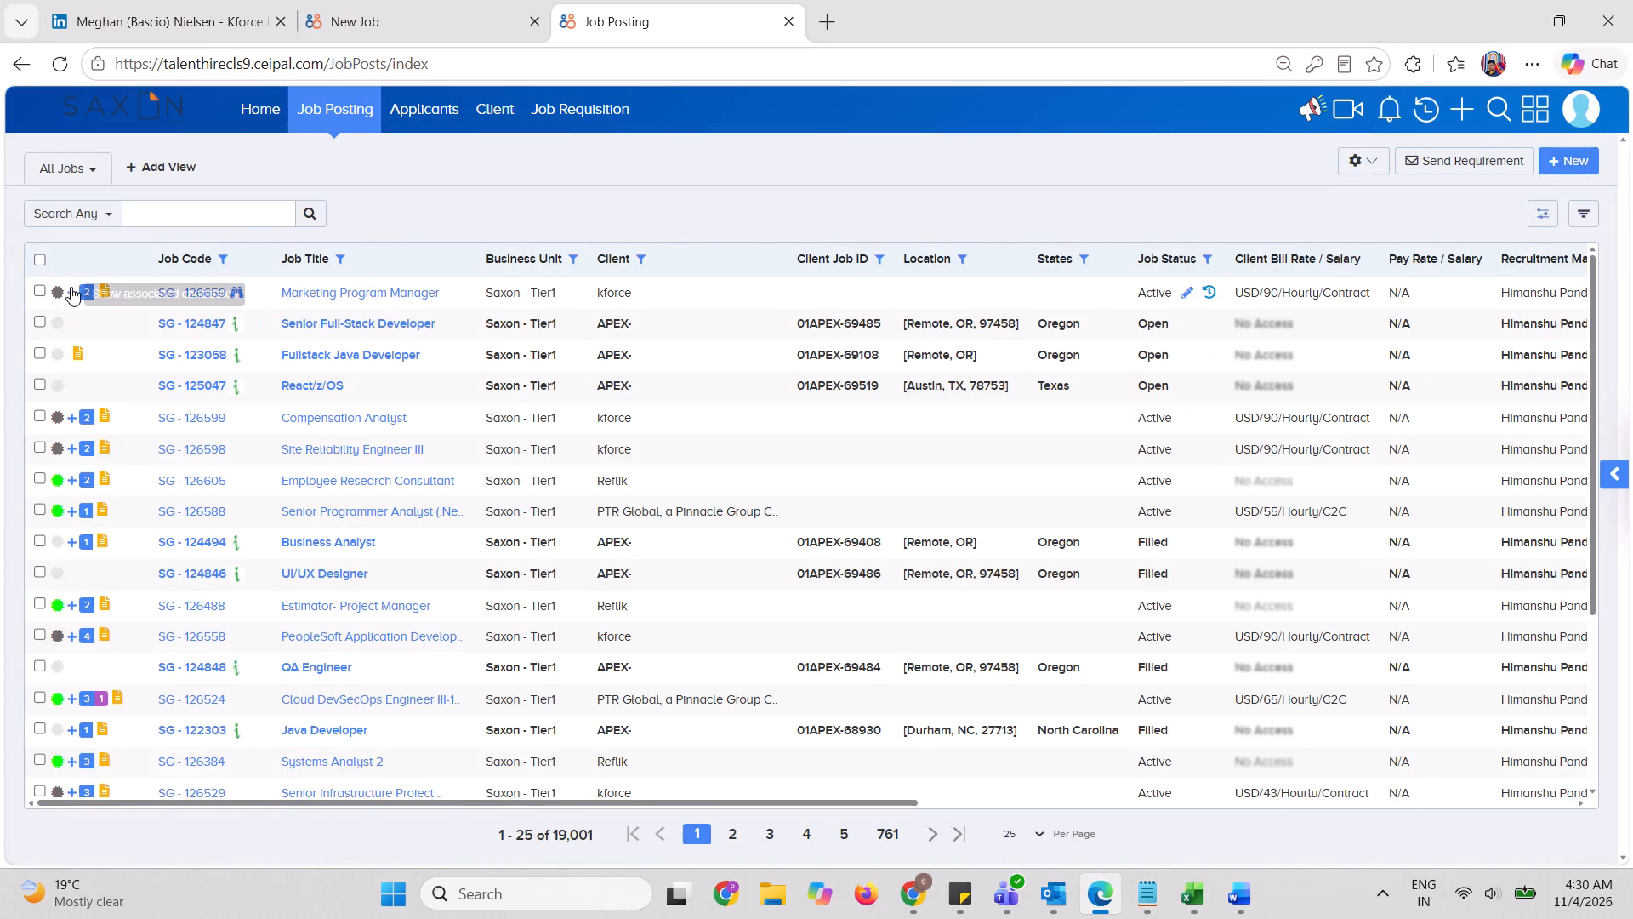
# Expand the submissions under the kforce Marketing Program Manager job, SG - 126659, to examine the applicants' statuses.
pyautogui.click(74, 288)
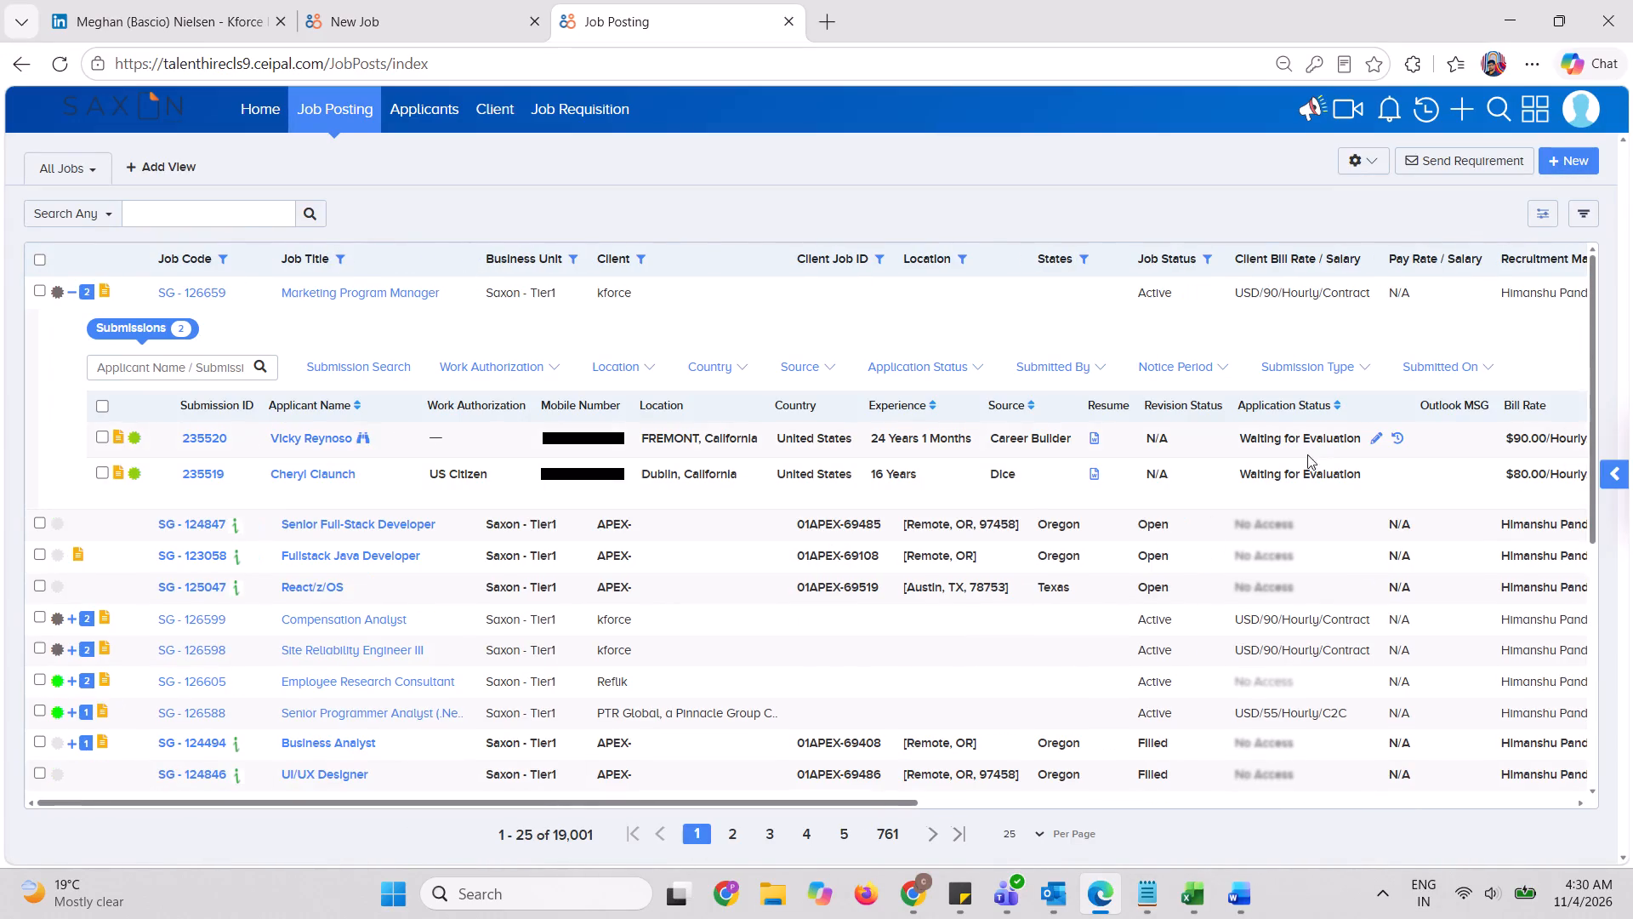
# Change the Fremont applicant's application status under Marketing Program Manager to Submitted To Client/Vendor, with "." as the comment.
pyautogui.click(1368, 438)
pyautogui.click(1374, 438)
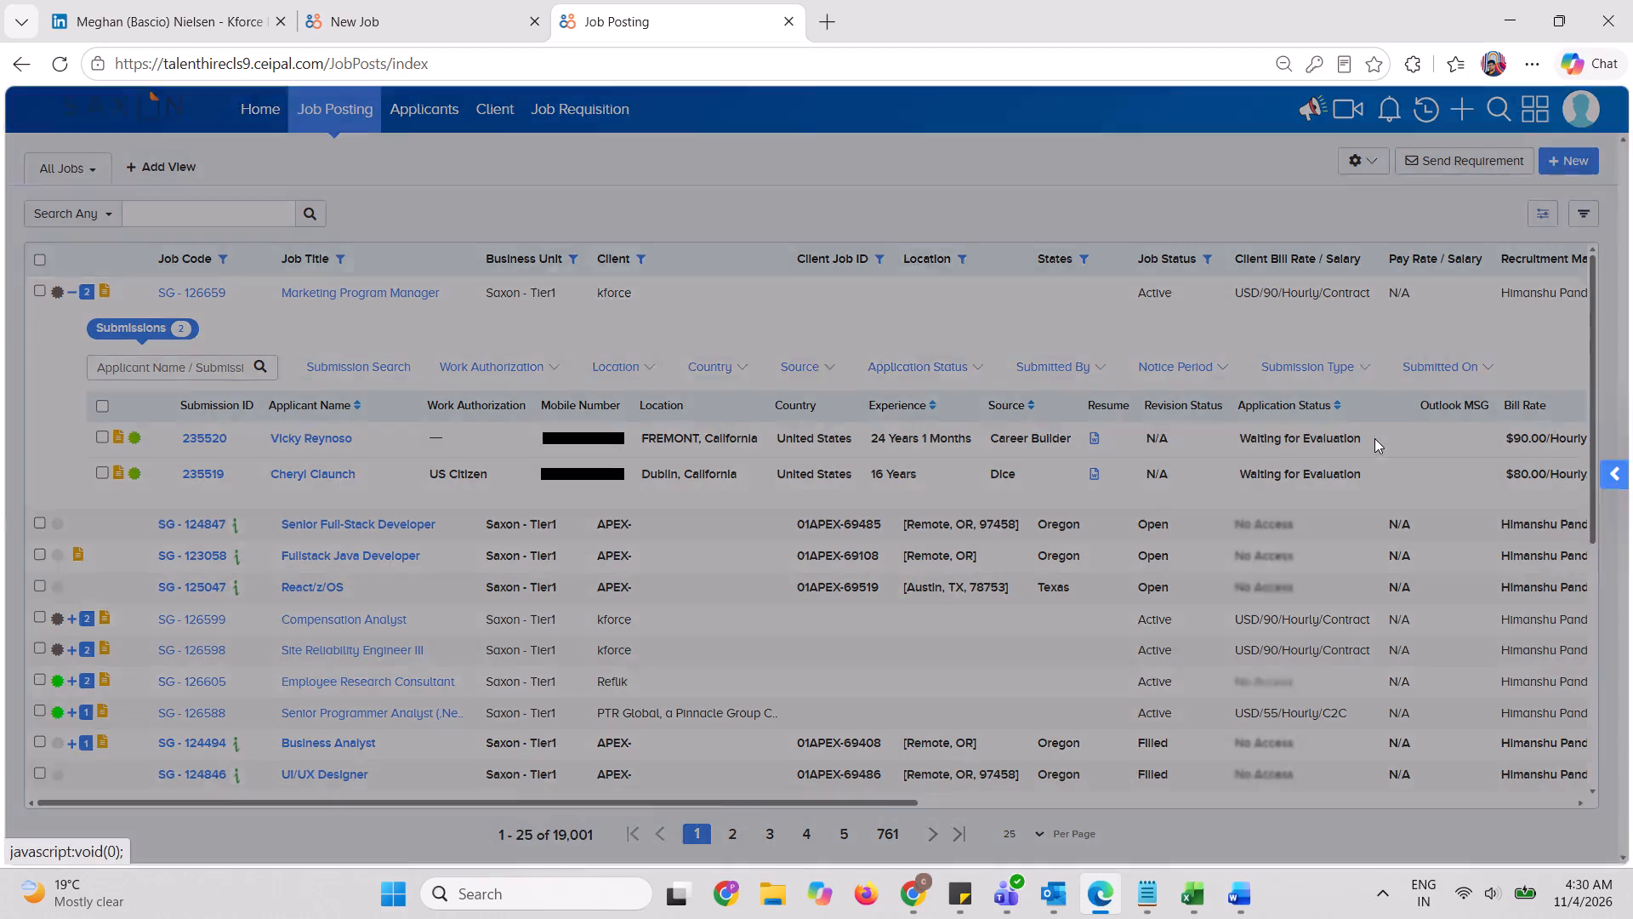
pyautogui.click(774, 225)
pyautogui.click(790, 441)
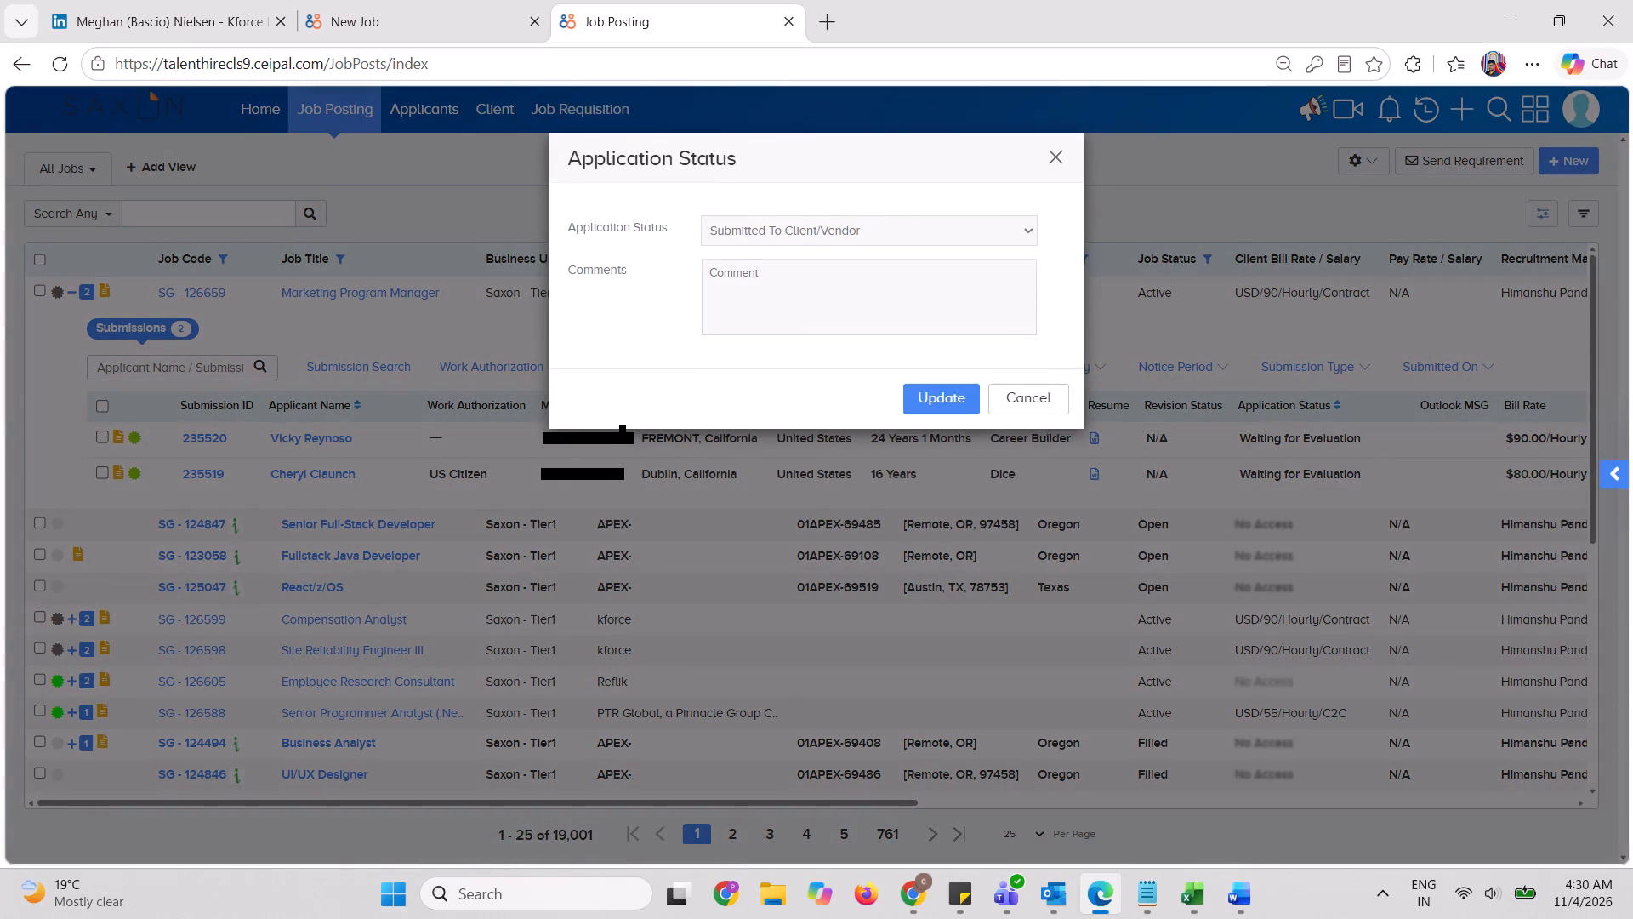
pyautogui.click(778, 266)
pyautogui.press('.')
pyautogui.click(937, 402)
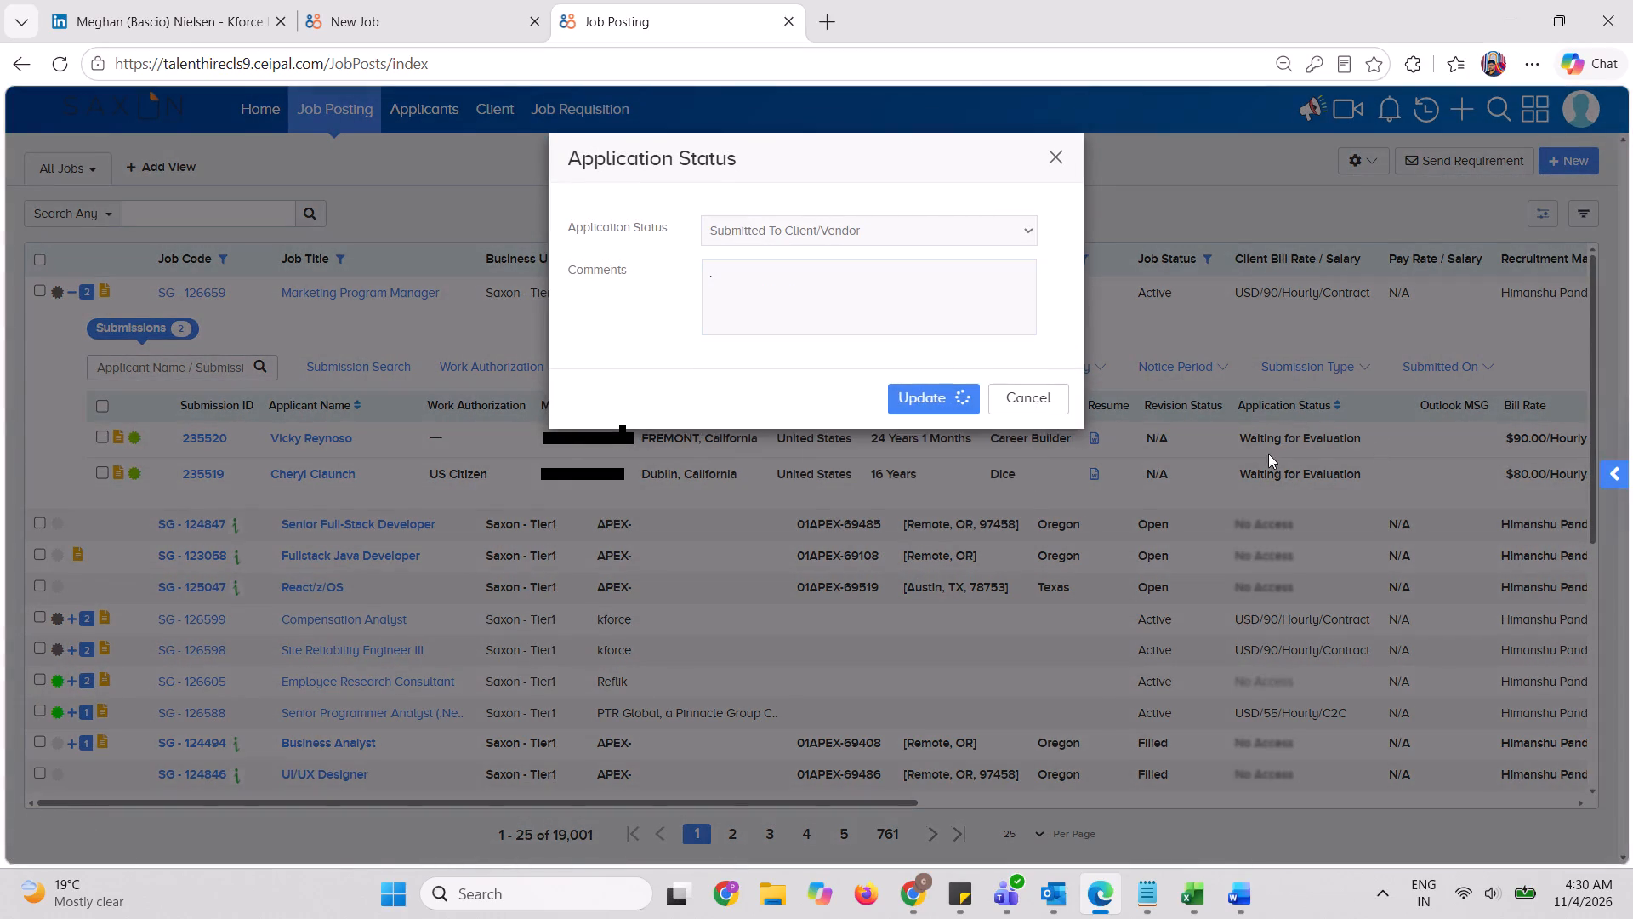
# Change the Dublin applicant's application status under Marketing Program Manager to Submitted To Client/Vendor, with "." as the comment.
pyautogui.click(1373, 475)
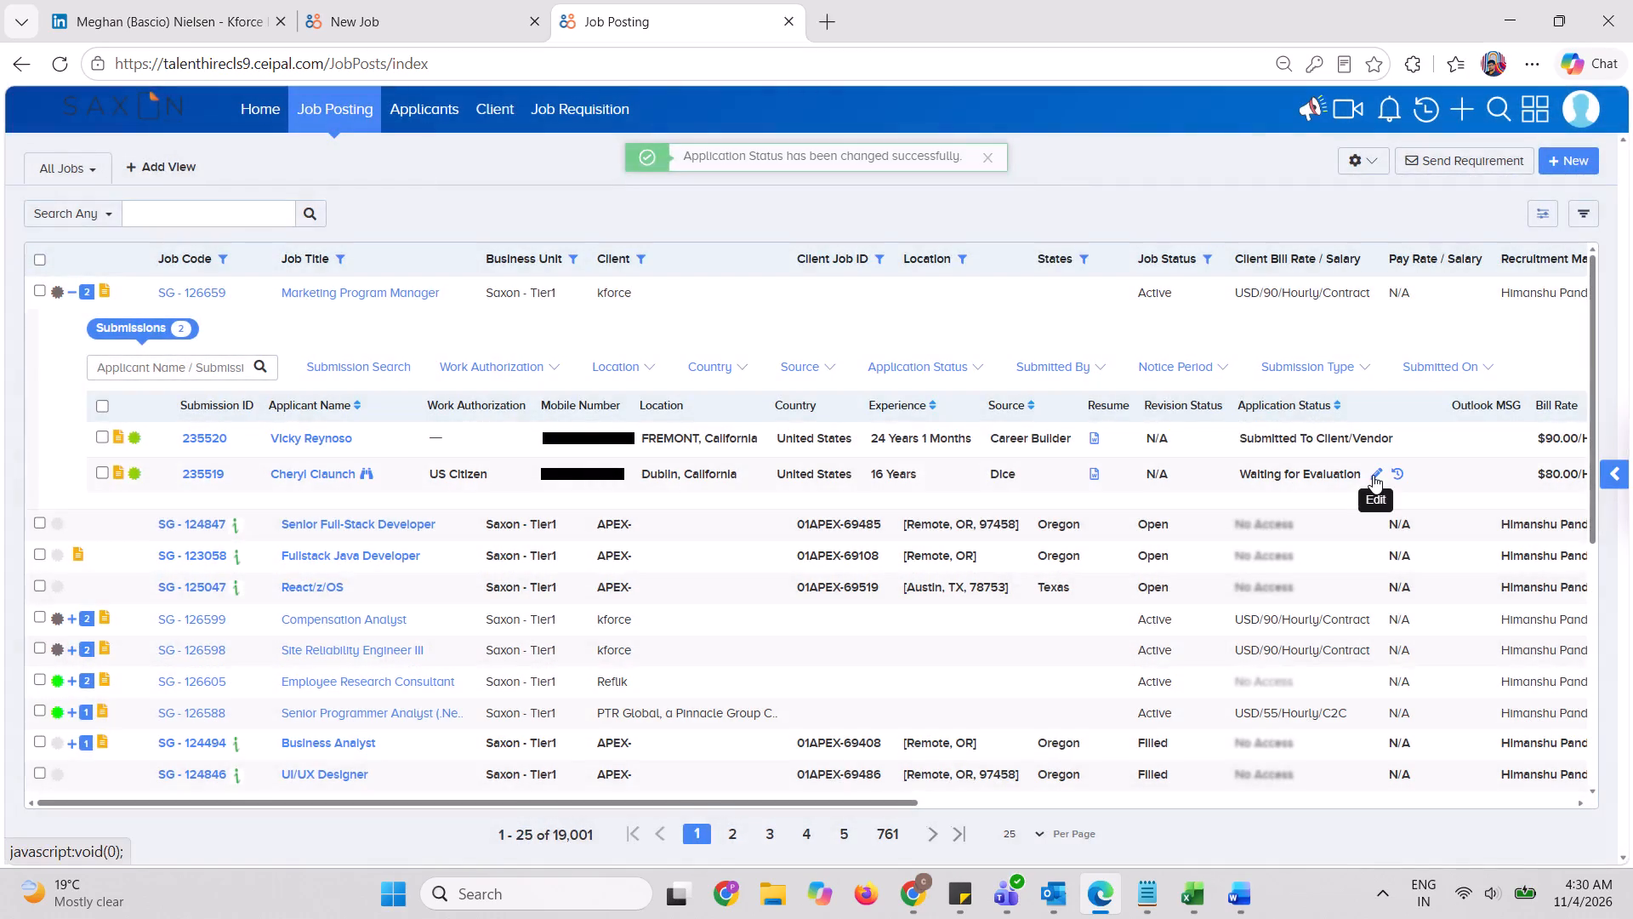
pyautogui.click(1373, 475)
pyautogui.click(854, 235)
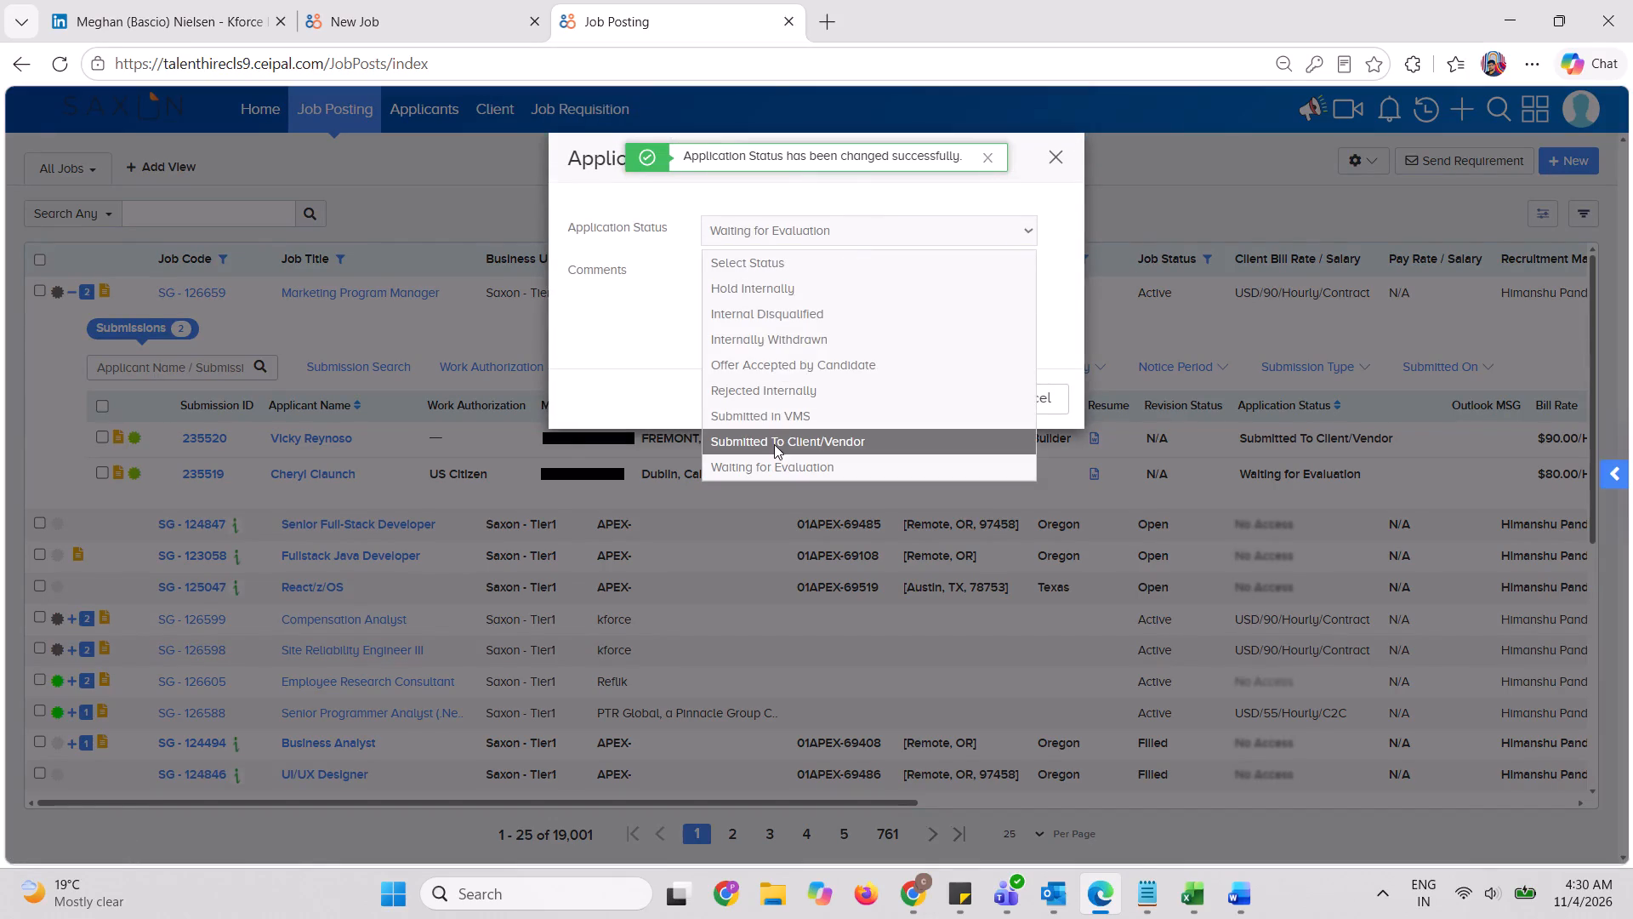
pyautogui.click(774, 444)
pyautogui.click(764, 295)
pyautogui.press('.')
pyautogui.click(964, 400)
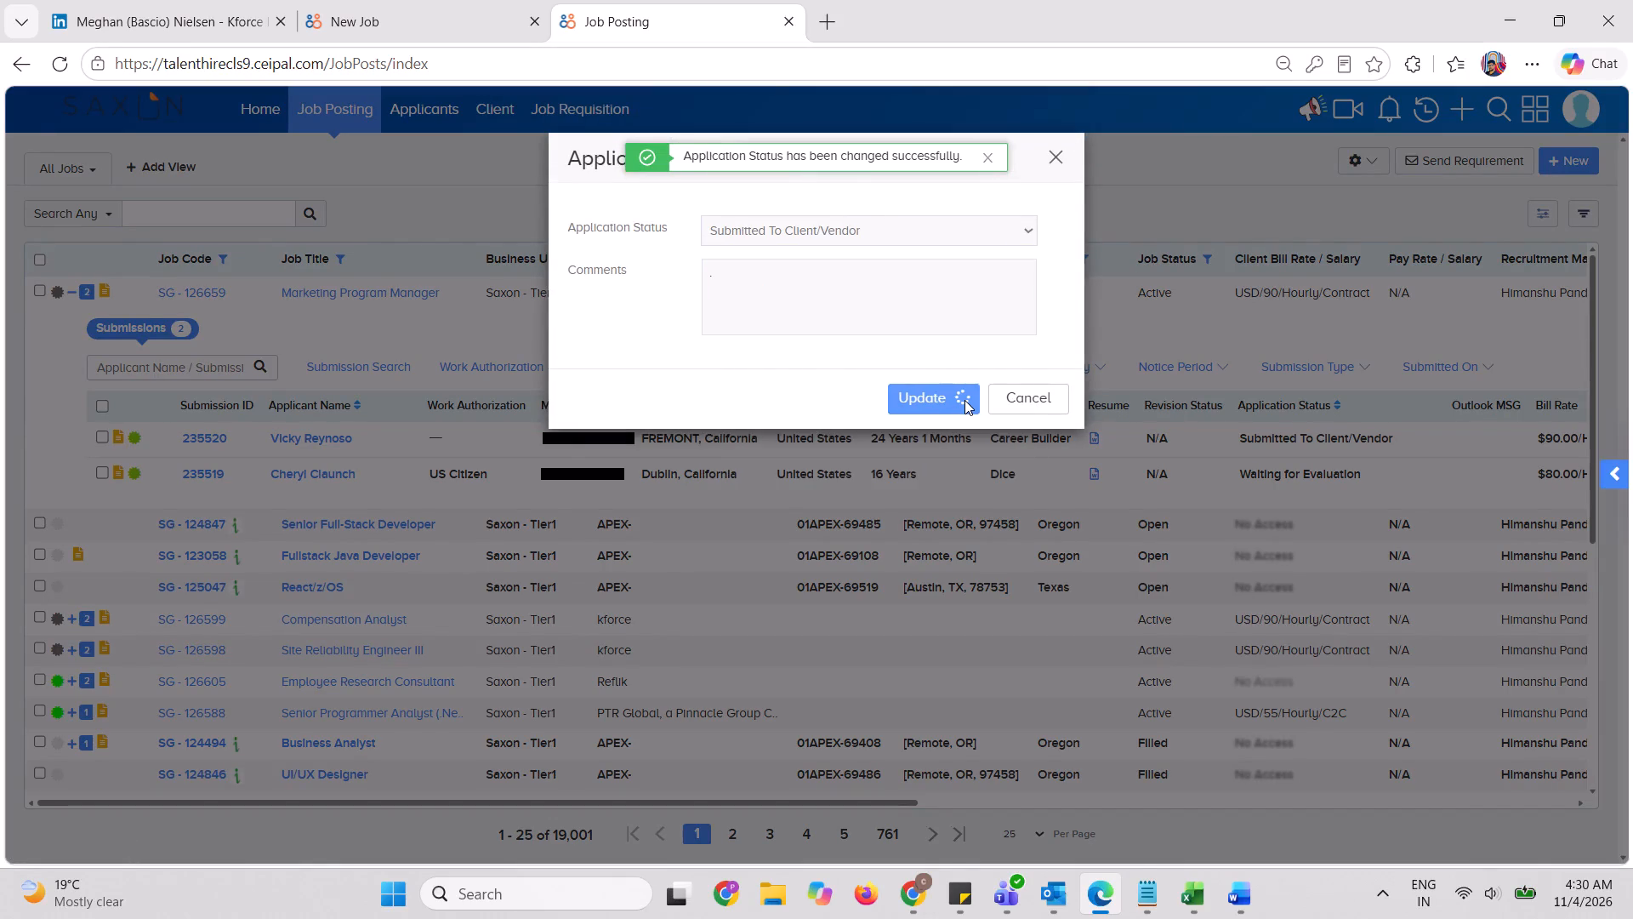